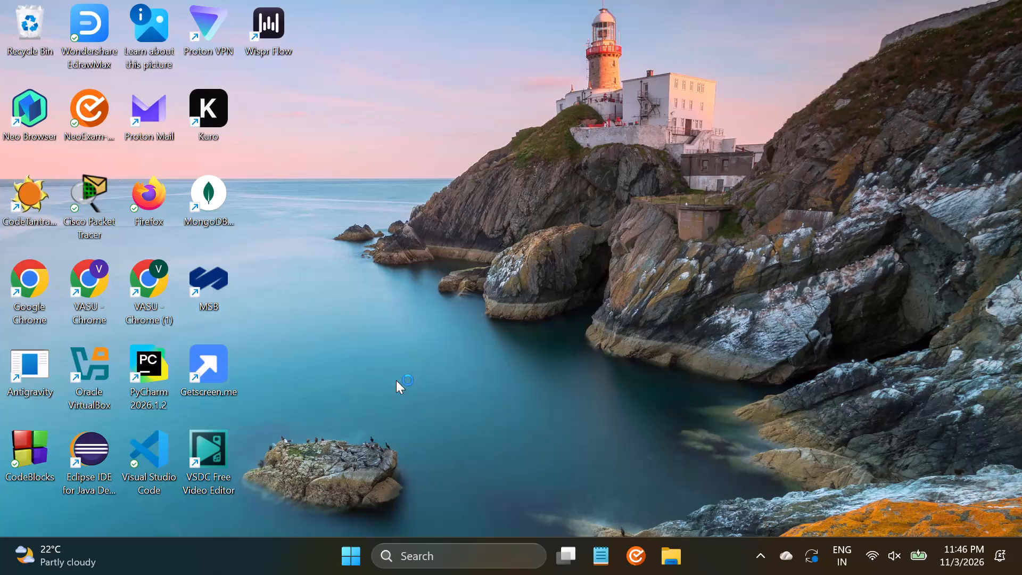
# Browse in File Explorer to the My_Knowledge_World folder inside Documents.
pyautogui.click(653, 555)
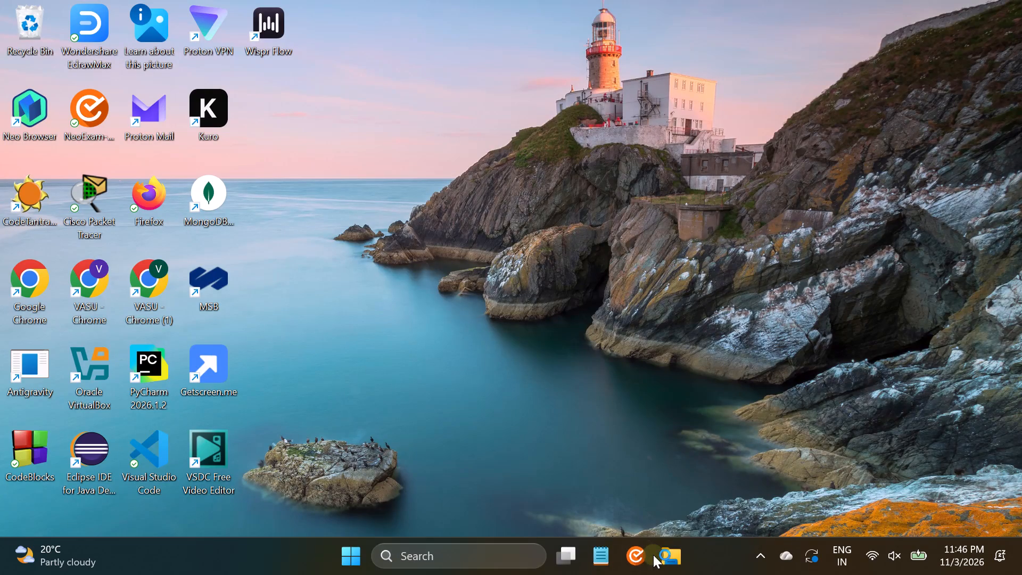
pyautogui.click(666, 553)
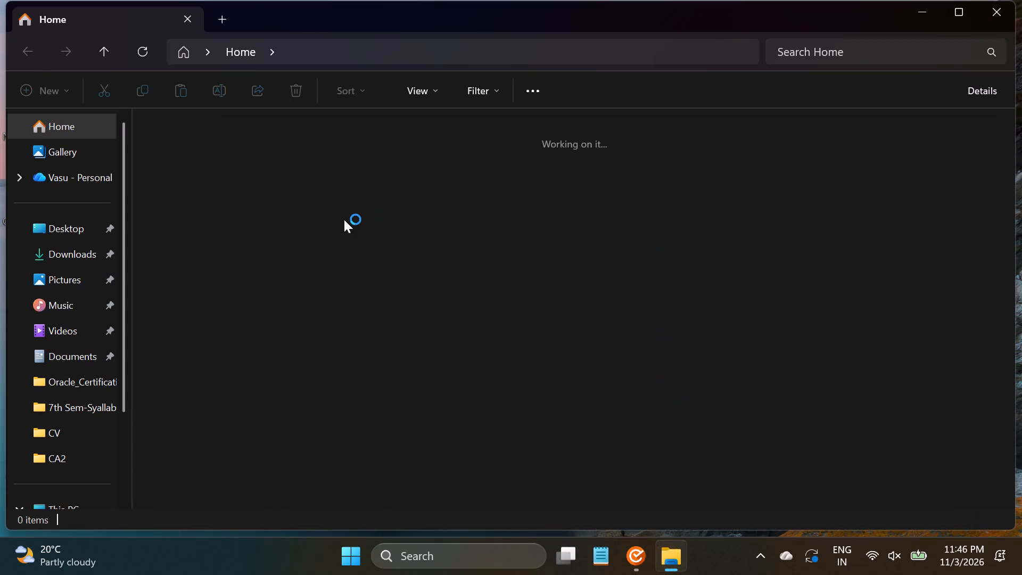
pyautogui.click(62, 364)
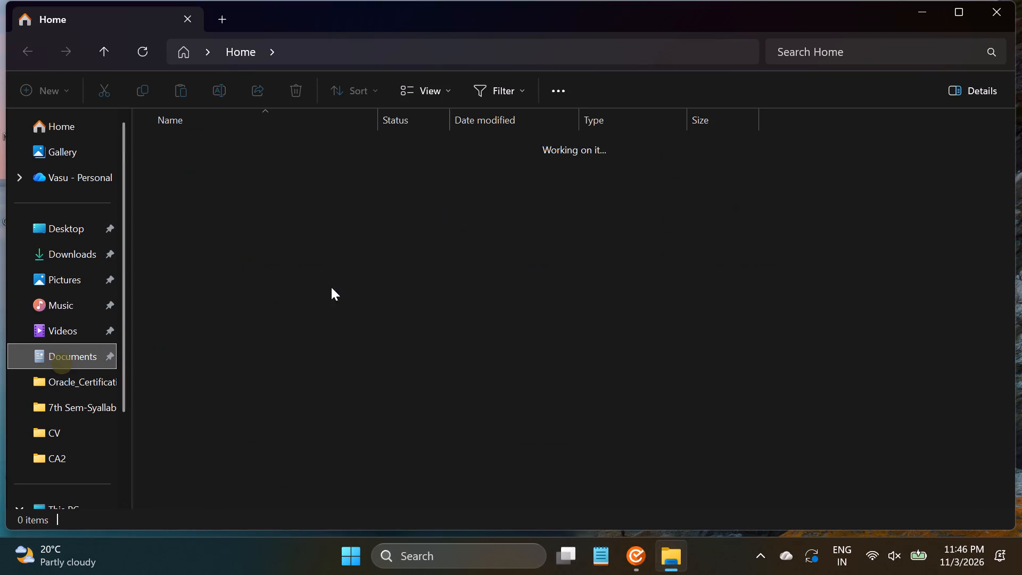
pyautogui.doubleClick(200, 324)
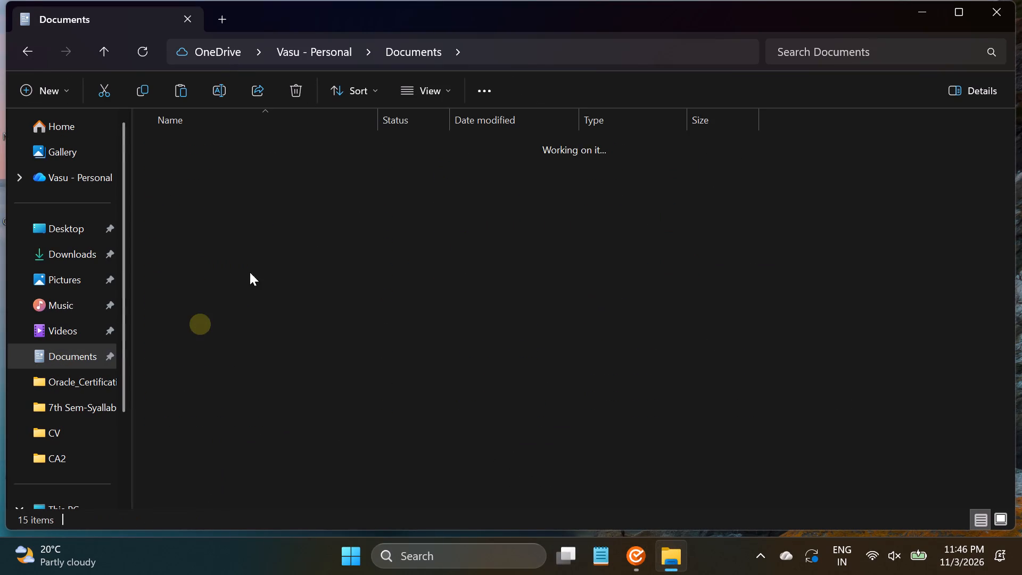
pyautogui.doubleClick(207, 245)
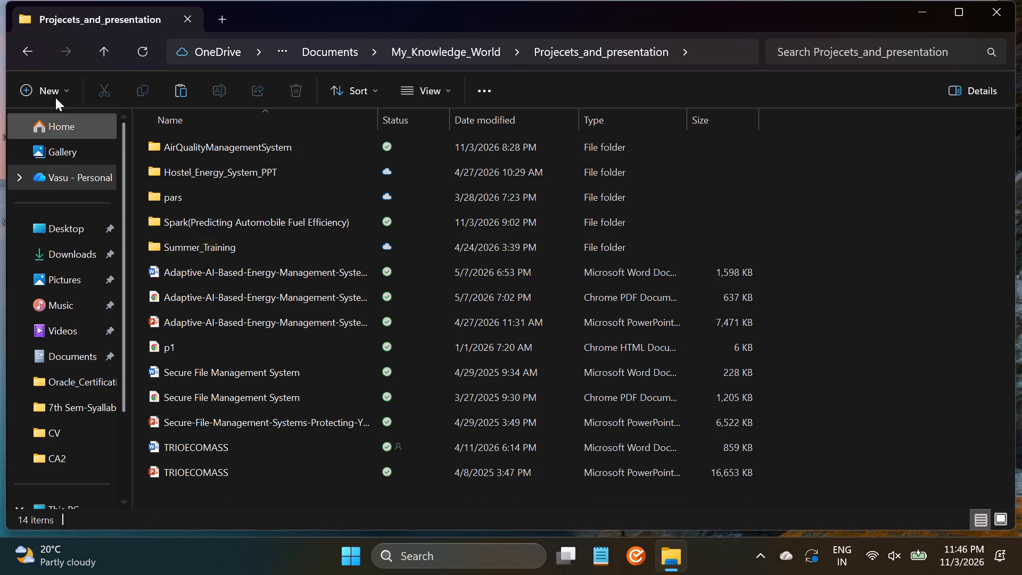
pyautogui.click(28, 57)
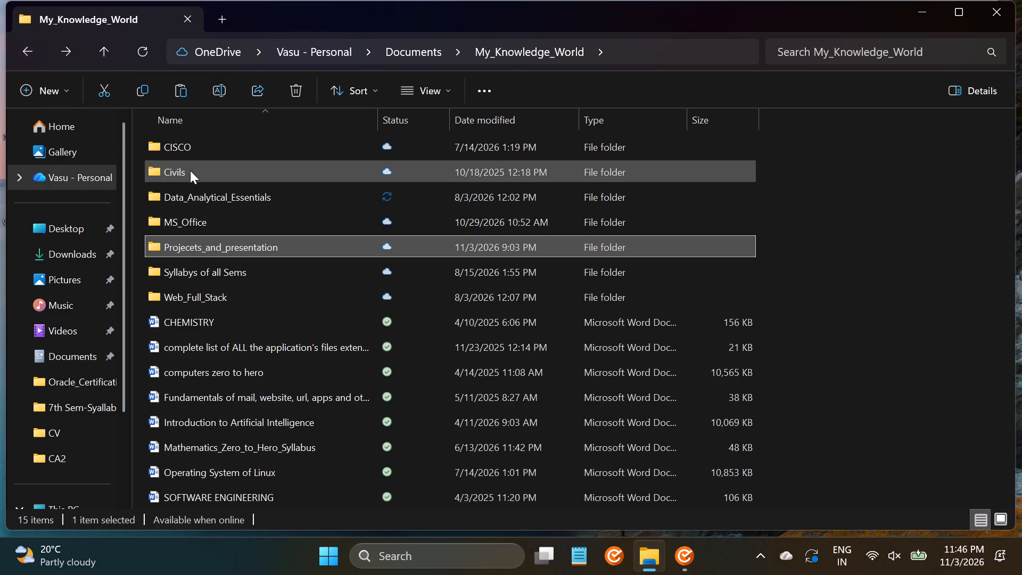
# Open the Word report from Data_Analytical_Essentials > Python_Data_Tool_Box > Spyder > Projects > CA2.
pyautogui.doubleClick(198, 191)
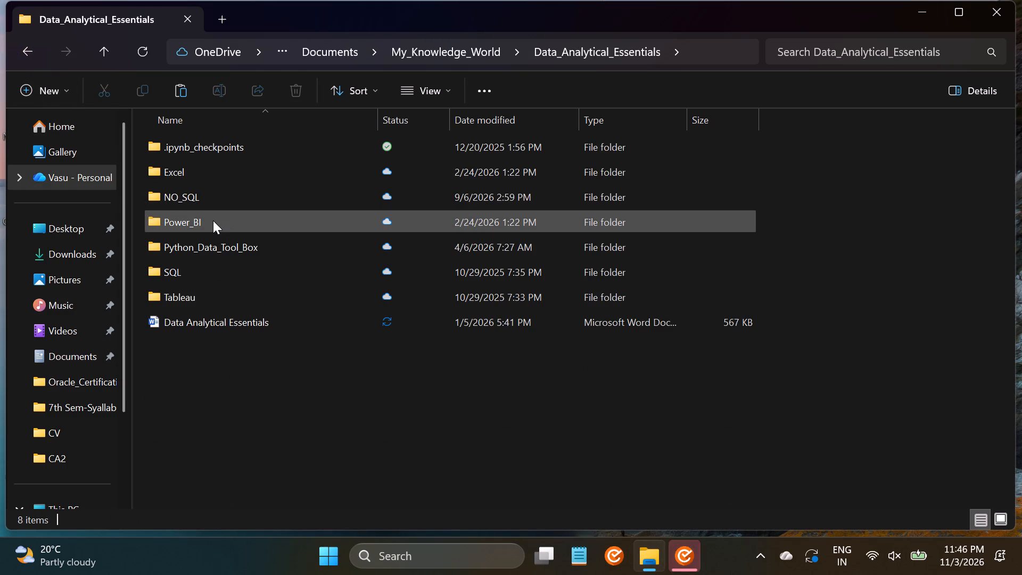
pyautogui.doubleClick(225, 244)
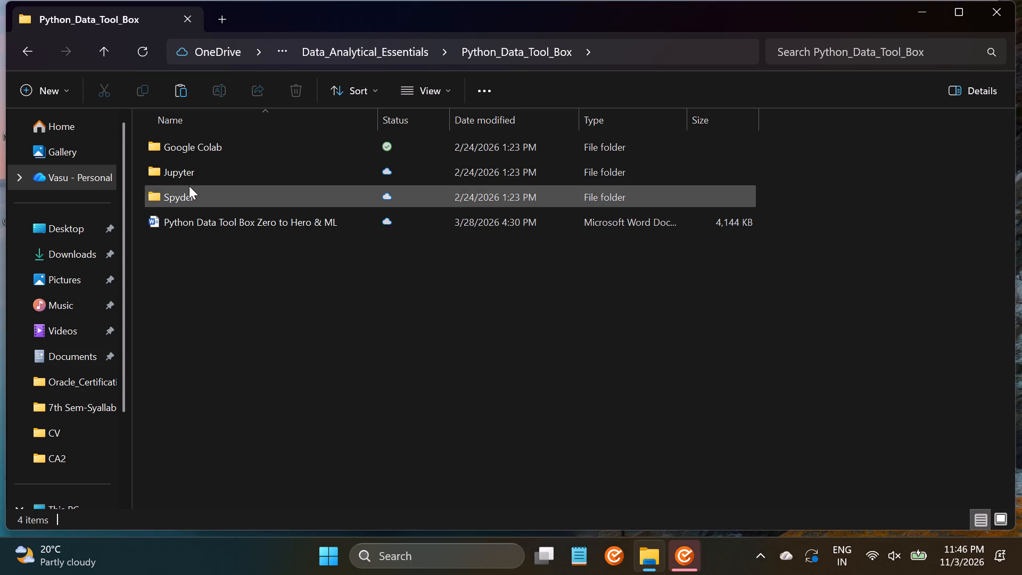
pyautogui.doubleClick(189, 186)
pyautogui.doubleClick(191, 194)
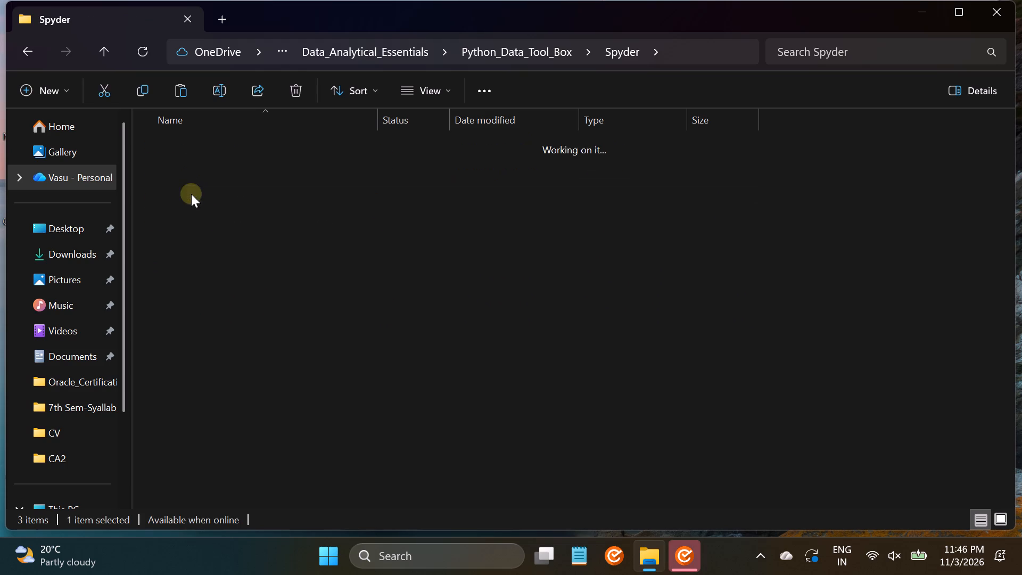
pyautogui.doubleClick(186, 179)
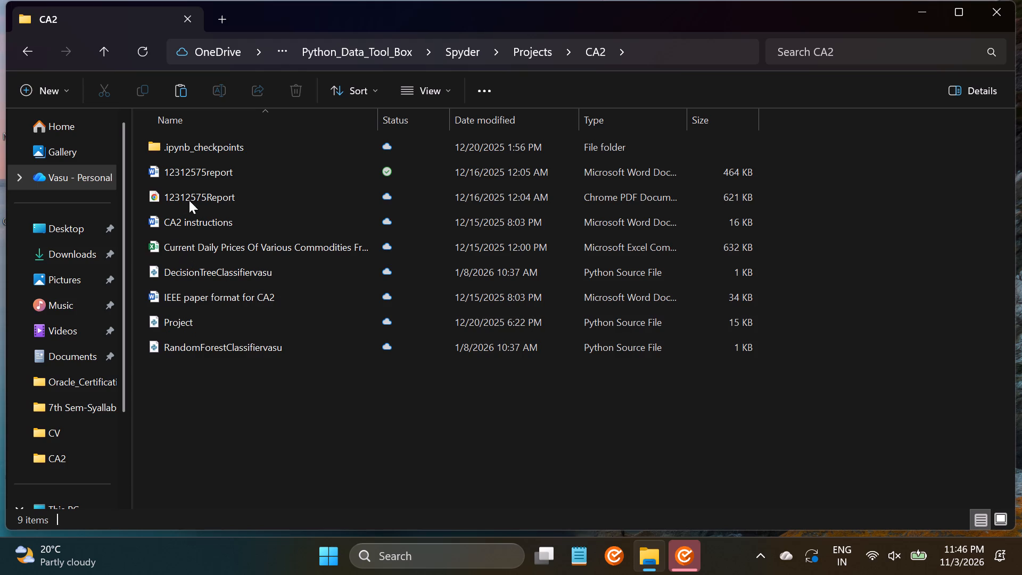
pyautogui.doubleClick(187, 170)
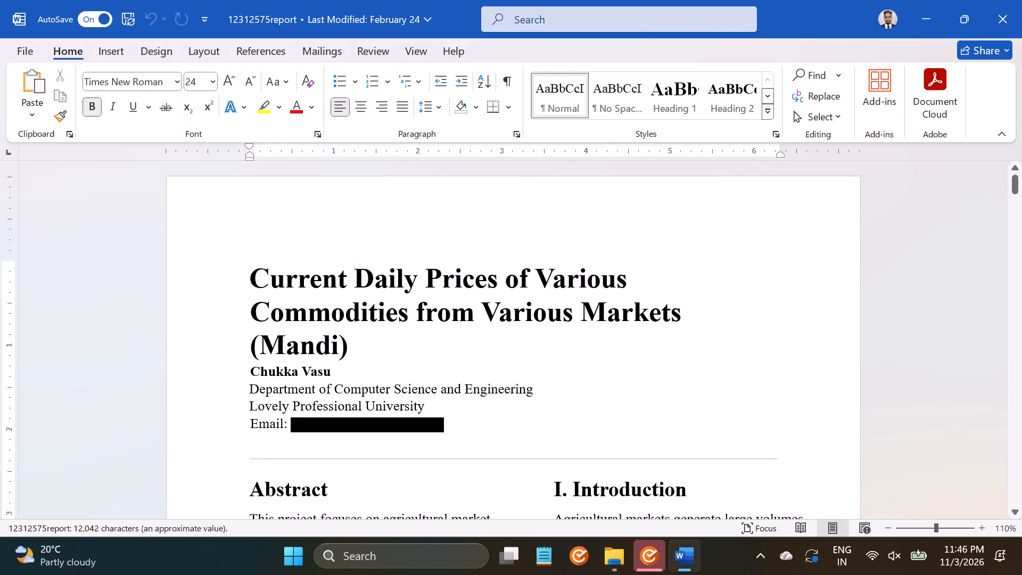
# Delete the report's commodity-prices title on the first page, leaving only its first letters "Curr".
pyautogui.scroll(-1, 383, 342)
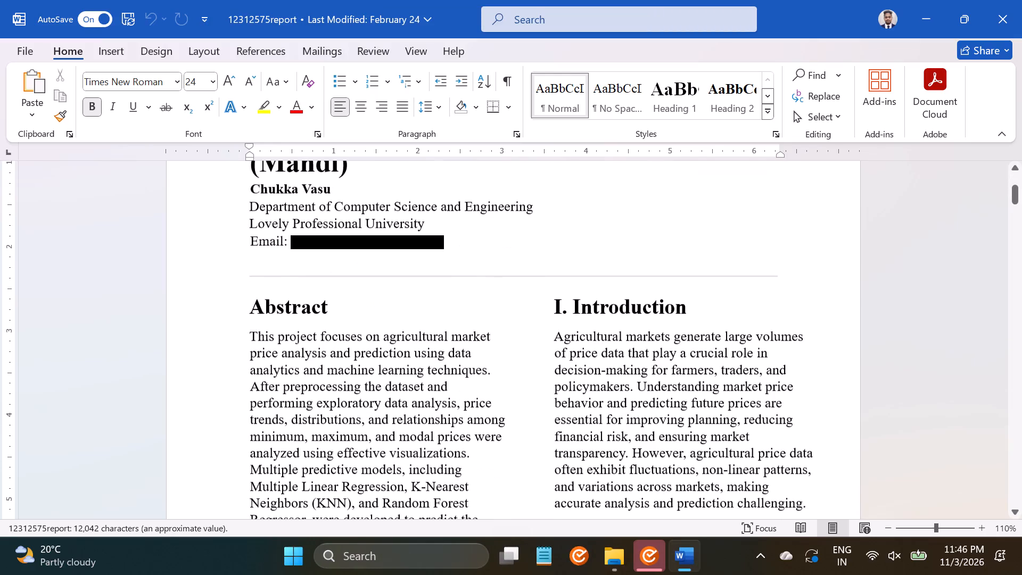
pyautogui.scroll(1, 383, 342)
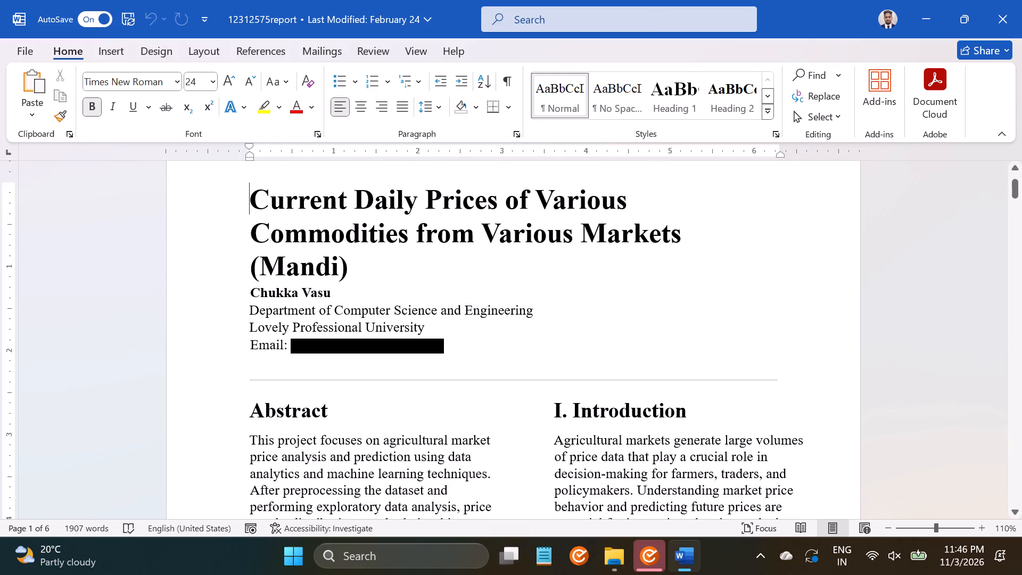
pyautogui.scroll(-1, 383, 342)
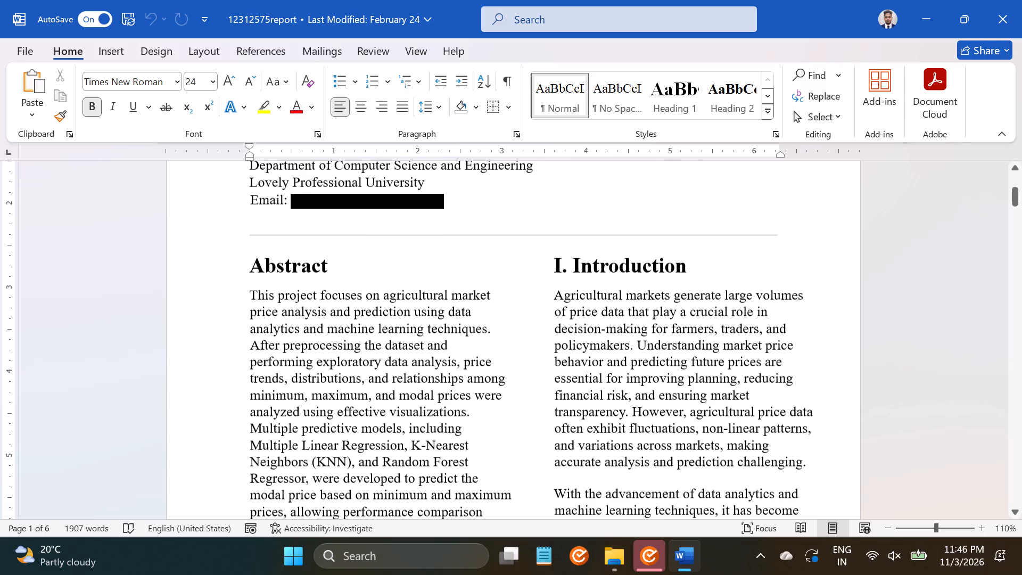
pyautogui.scroll(-2, 383, 342)
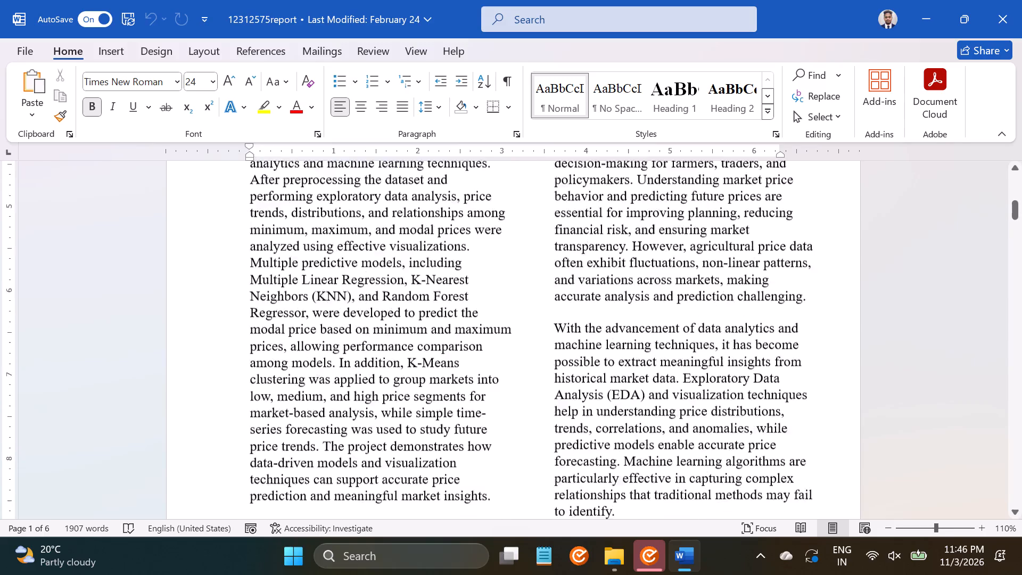
pyautogui.scroll(-1, 383, 342)
pyautogui.scroll(5, 383, 342)
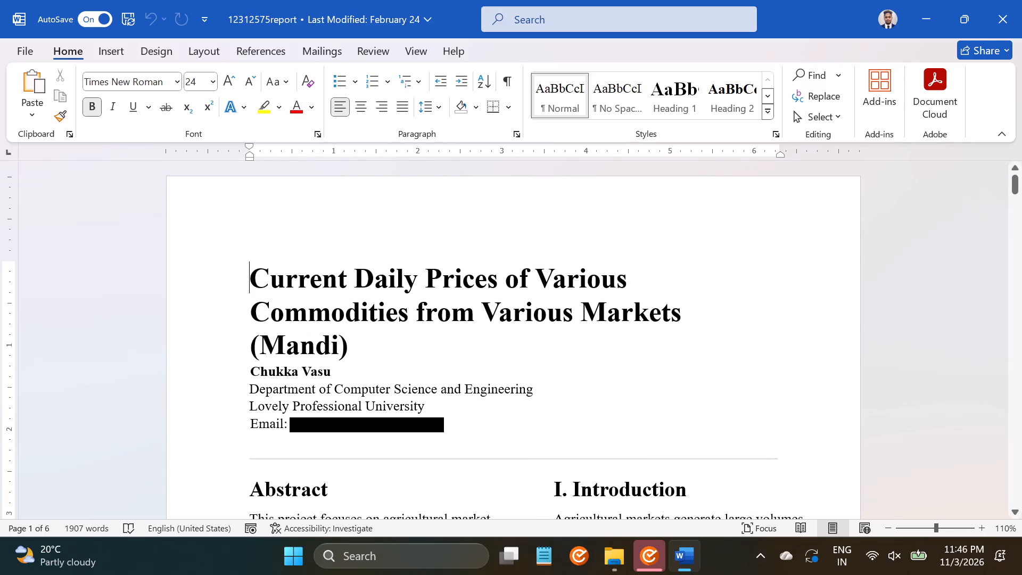
pyautogui.moveTo(362, 347); pyautogui.dragTo(266, 284)
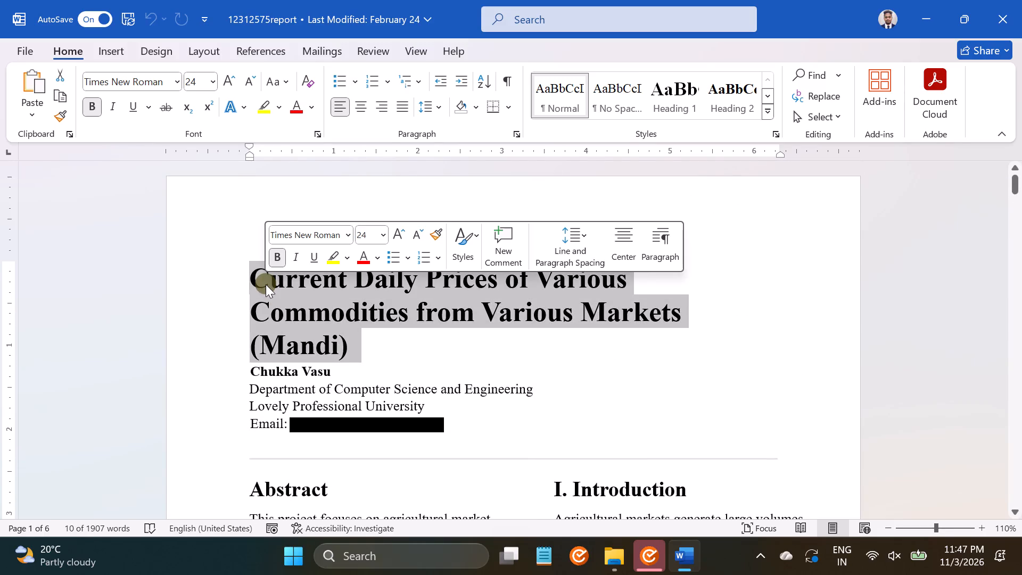
pyautogui.click(375, 315)
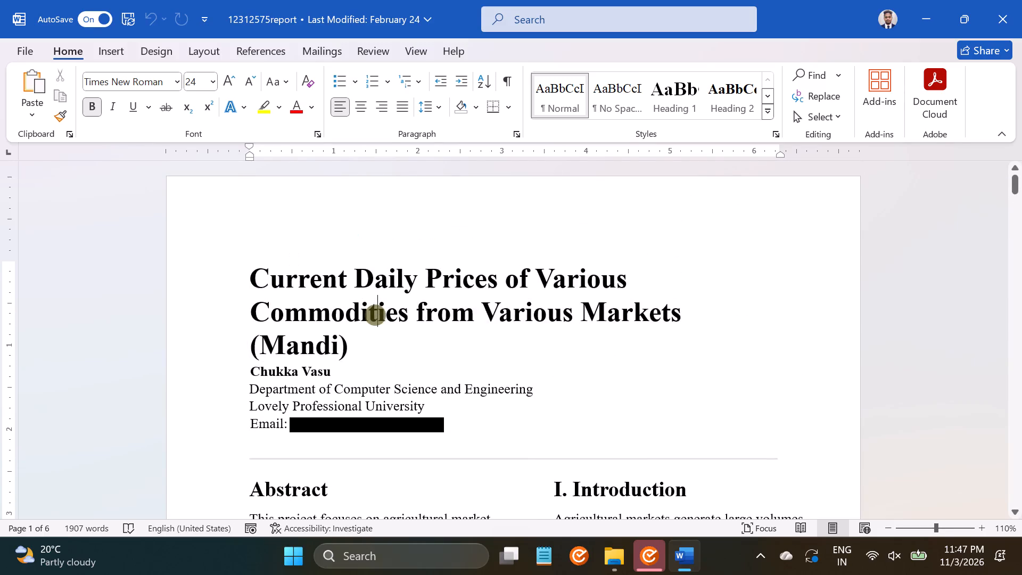
pyautogui.moveTo(362, 343); pyautogui.dragTo(309, 276)
pyautogui.press('BackSpace')
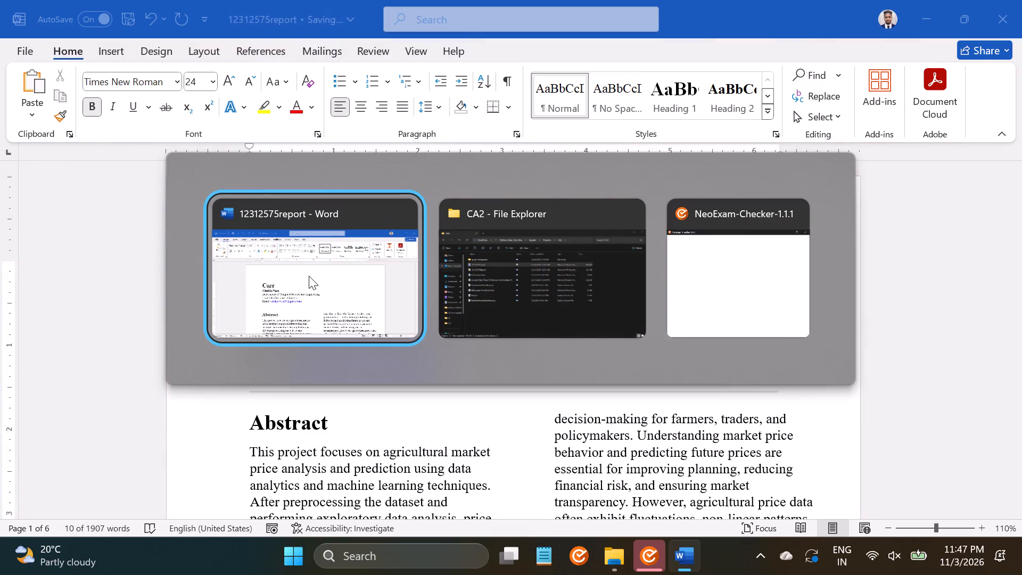
pyautogui.click(310, 122)
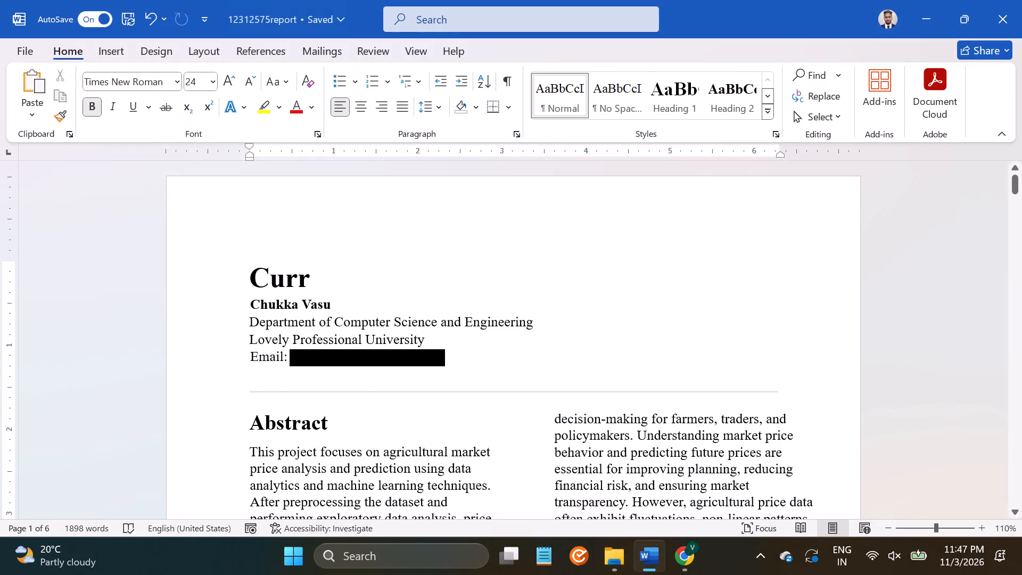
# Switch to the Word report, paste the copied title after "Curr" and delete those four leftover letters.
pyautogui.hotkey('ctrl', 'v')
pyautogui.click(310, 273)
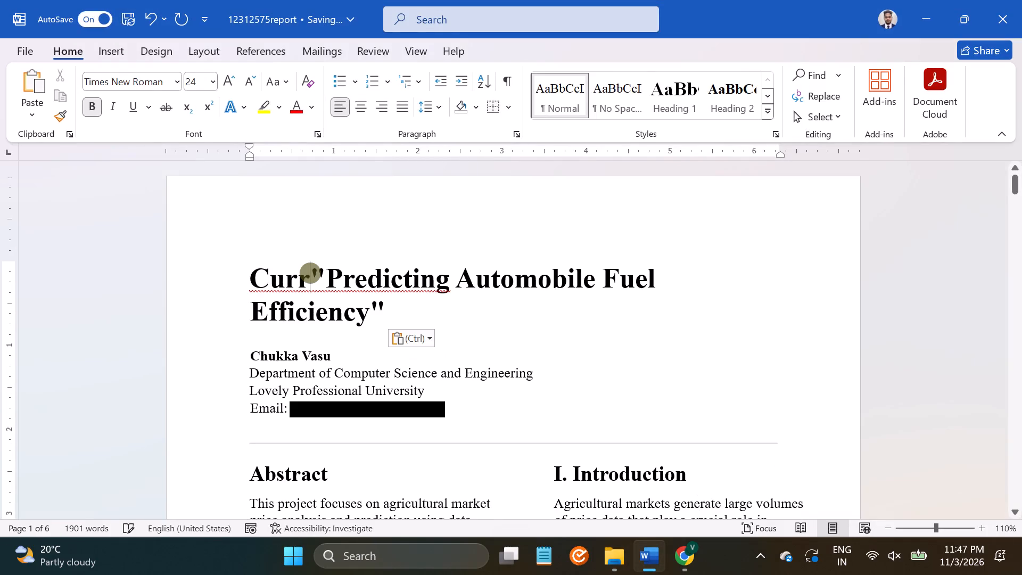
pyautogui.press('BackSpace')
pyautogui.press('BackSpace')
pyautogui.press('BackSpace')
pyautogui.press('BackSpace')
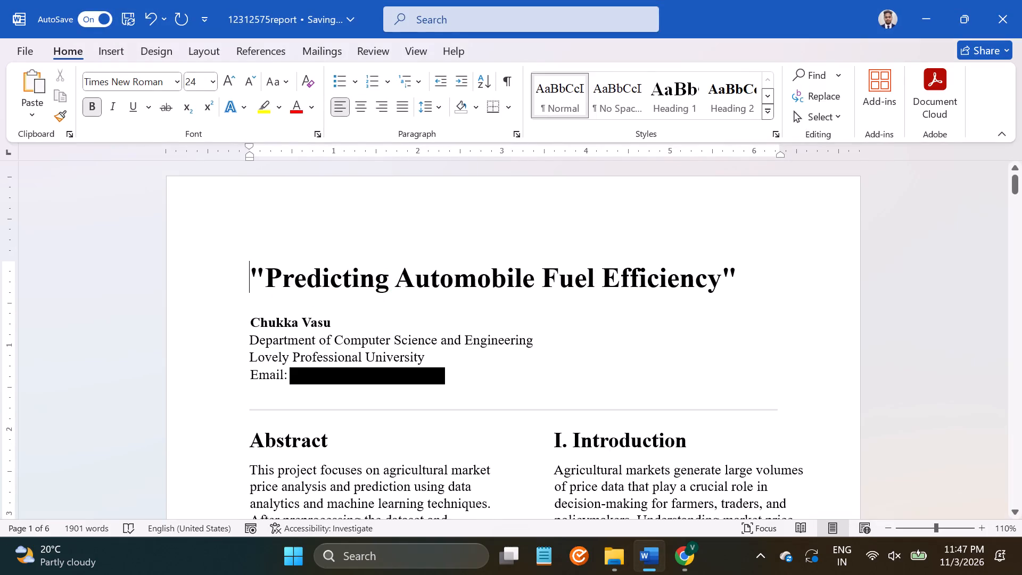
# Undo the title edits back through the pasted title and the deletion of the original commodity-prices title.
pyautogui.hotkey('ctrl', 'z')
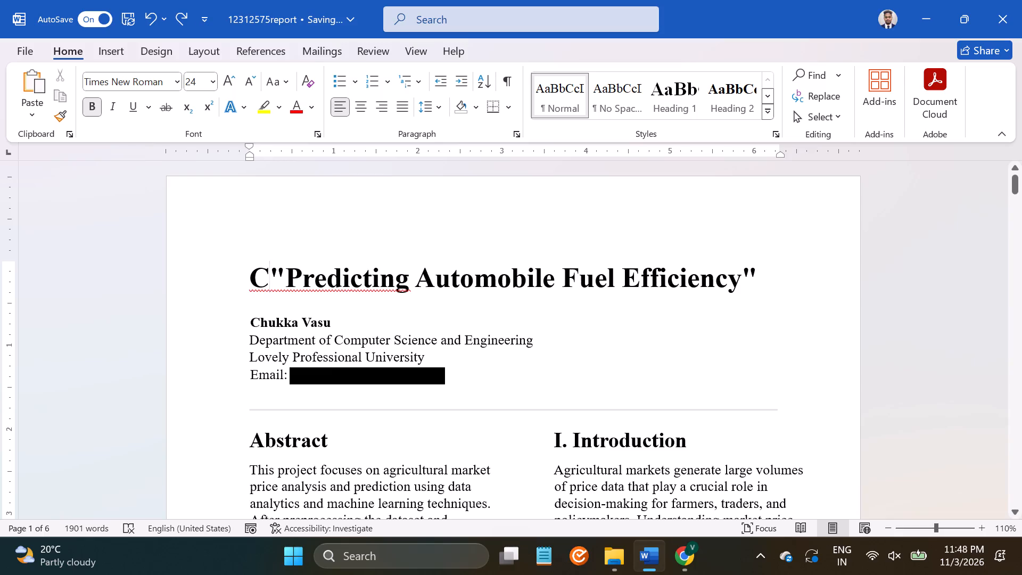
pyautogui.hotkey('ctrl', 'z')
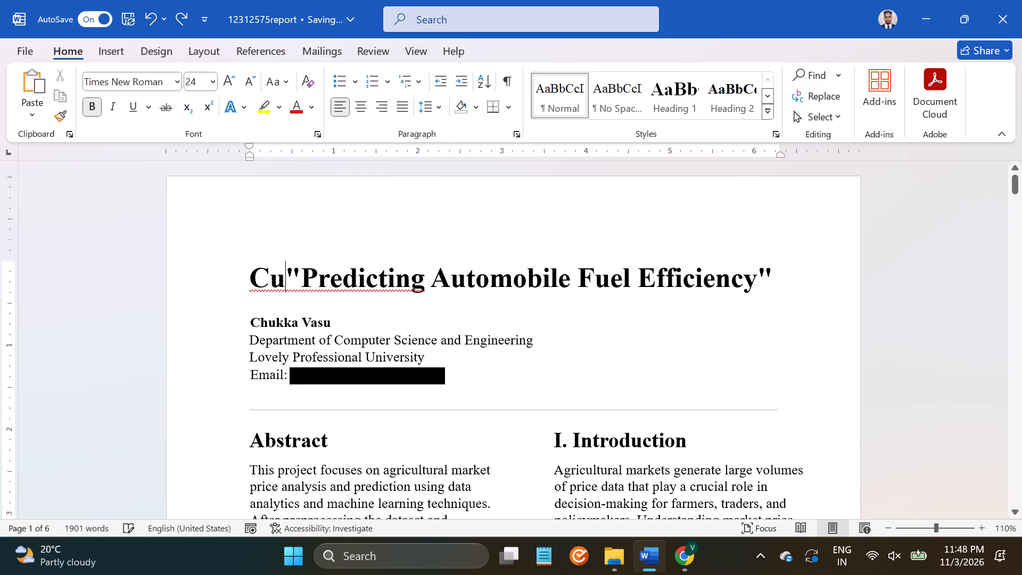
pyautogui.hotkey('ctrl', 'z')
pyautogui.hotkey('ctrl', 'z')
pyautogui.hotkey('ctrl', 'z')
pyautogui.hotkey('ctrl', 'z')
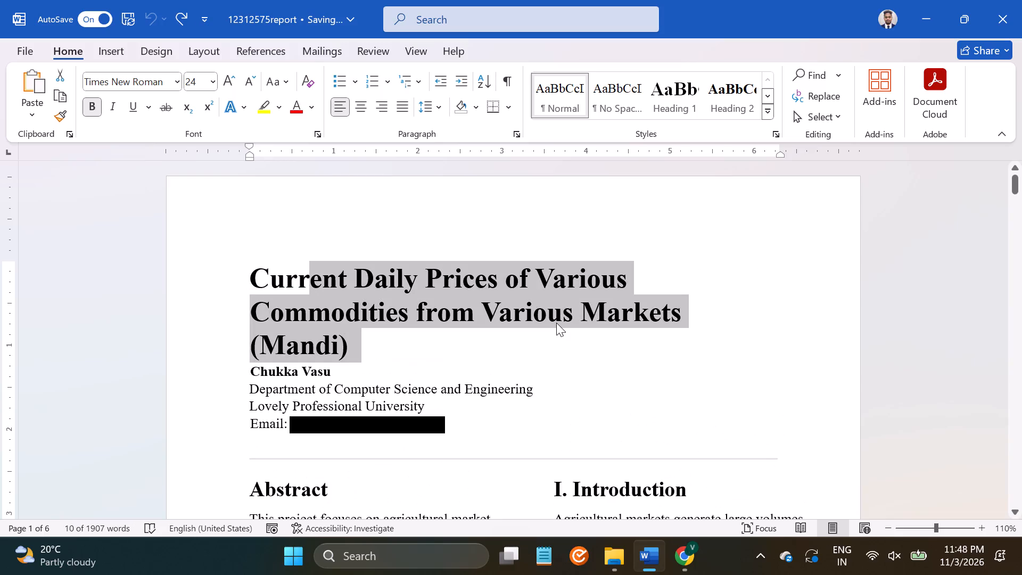
# Replace the whole commodity-prices title on the first page with the copied "Predicting Automobile Fuel Efficiency" title.
pyautogui.click(511, 336)
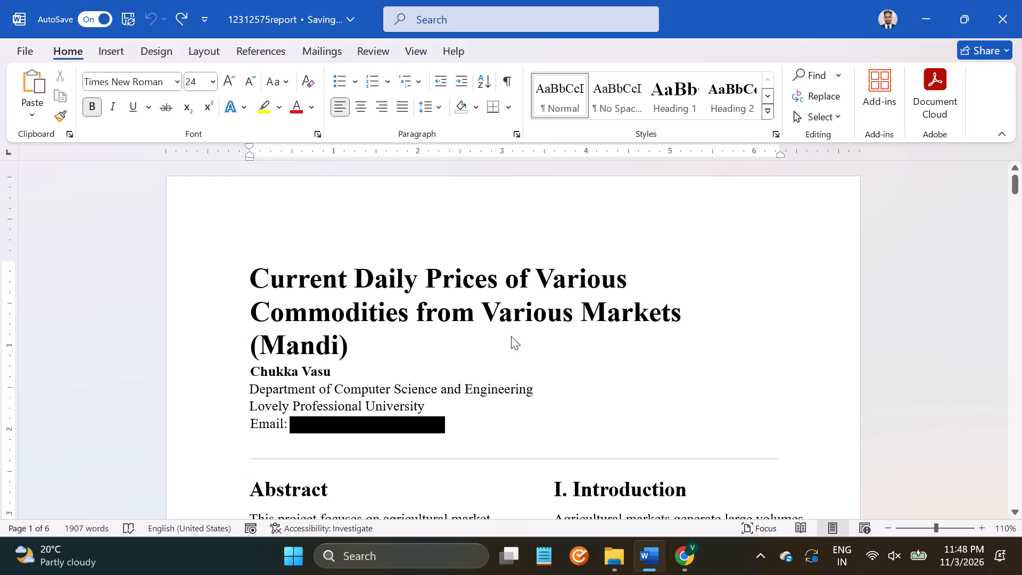
pyautogui.moveTo(357, 281); pyautogui.dragTo(359, 340)
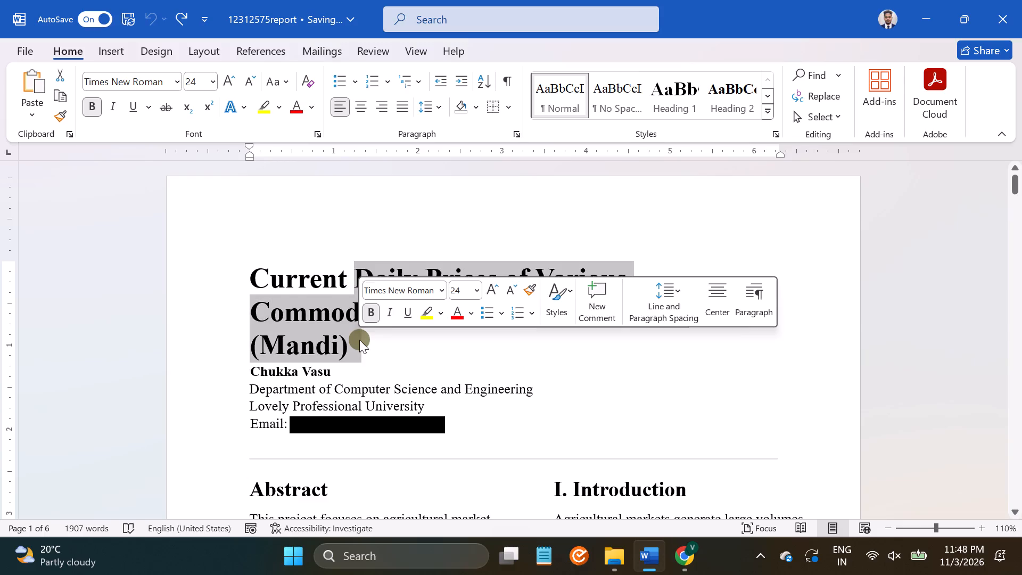
pyautogui.press('BackSpace')
pyautogui.hotkey('ctrl', 'v')
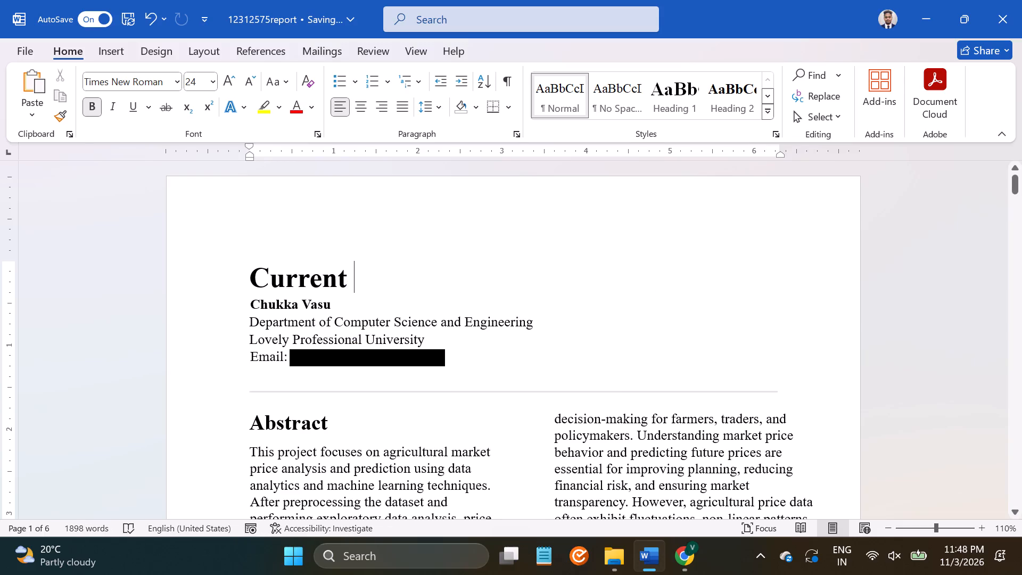
pyautogui.click(350, 278)
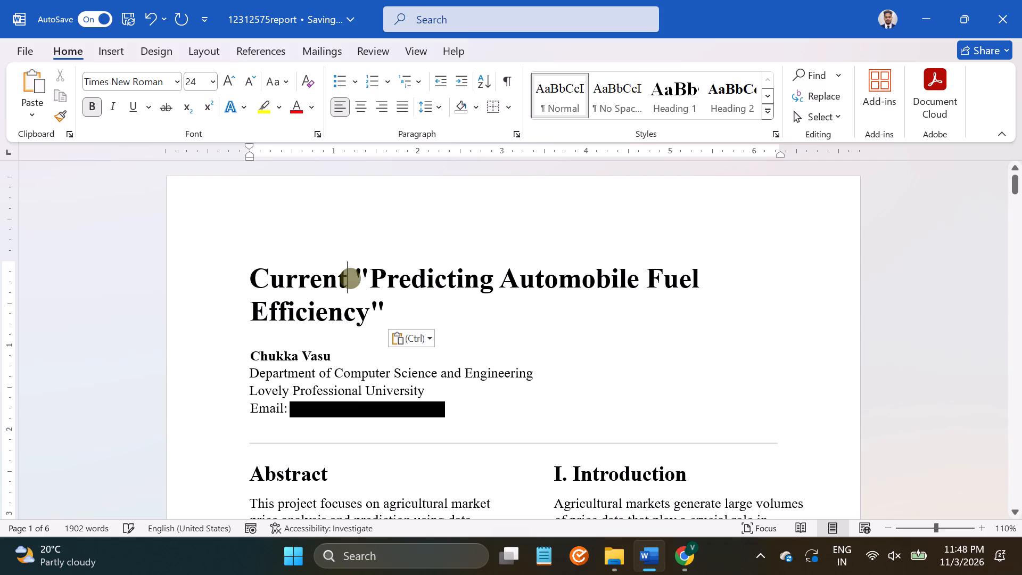
pyautogui.press('Right')
pyautogui.press('BackSpace')
pyautogui.press('BackSpace')
pyautogui.press('BackSpace')
pyautogui.press('BackSpace')
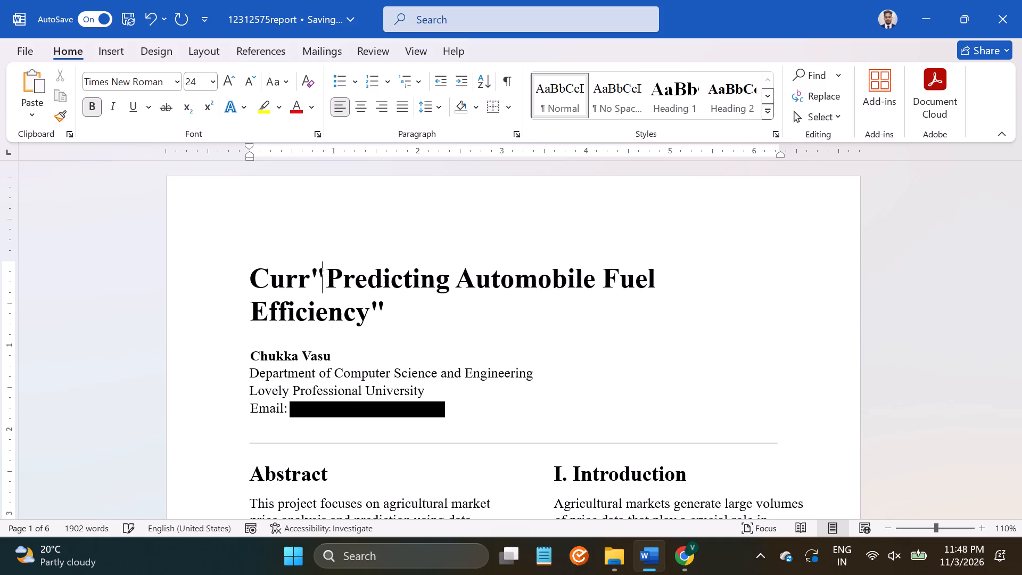
pyautogui.press('BackSpace')
pyautogui.press('BackSpace')
pyautogui.press('BackSpace')
pyautogui.press('BackSpace')
# Remove the opening and closing quotation marks from the title so it reads Predicting Automobile Fuel Efficiency.
pyautogui.press('Right')
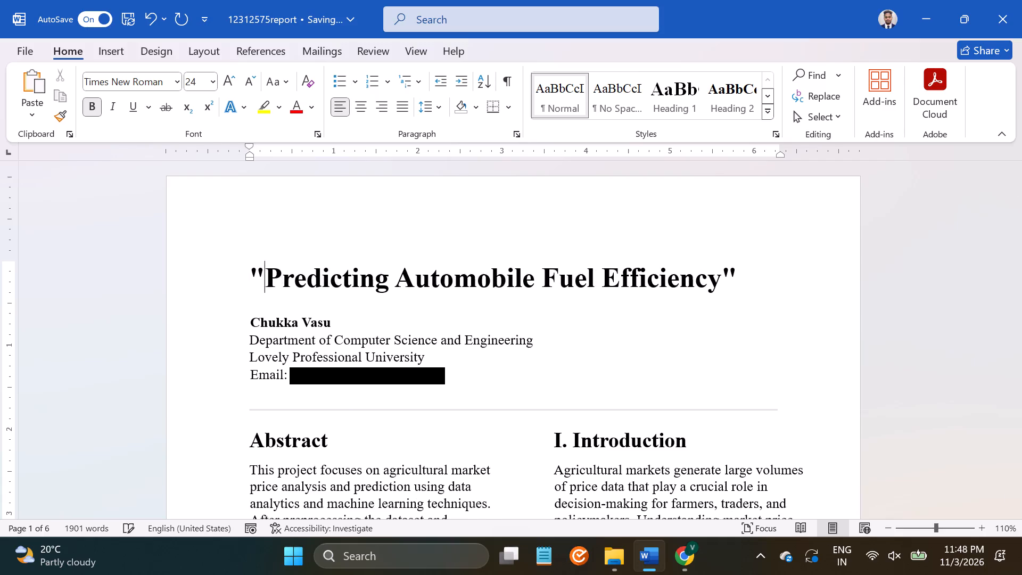
pyautogui.press('BackSpace')
pyautogui.press('Right')
pyautogui.press('Right')
pyautogui.press('Right')
pyautogui.press('Right')
pyautogui.press('Right')
pyautogui.press('Right')
pyautogui.press('Right')
pyautogui.press('Right')
pyautogui.press('Right')
pyautogui.press('Right')
pyautogui.press('Right')
pyautogui.press('Right')
pyautogui.press('Right')
pyautogui.press('Right')
pyautogui.press('Right')
pyautogui.press('Right')
pyautogui.press('Right')
pyautogui.press('Right')
pyautogui.press('Right')
pyautogui.press('Right')
pyautogui.press('Right')
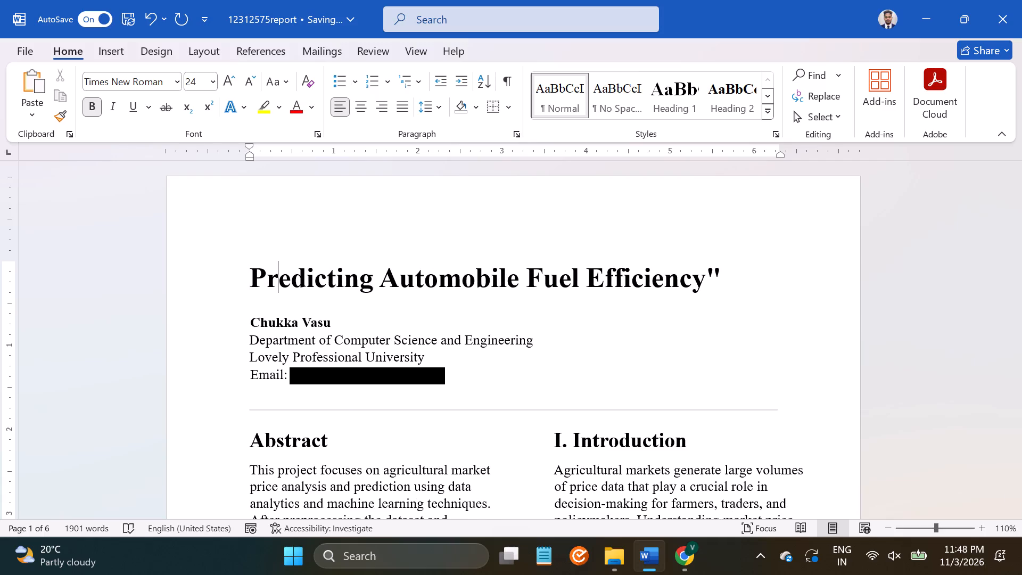
pyautogui.press('Right')
pyautogui.press('Right')
pyautogui.press('Right')
pyautogui.press('BackSpace')
# Look through the report's pages to examine its sections, layout and existing agricultural-market content.
pyautogui.keyDown('ctrl'); pyautogui.scroll(-4, 350, 278); pyautogui.keyUp('ctrl')
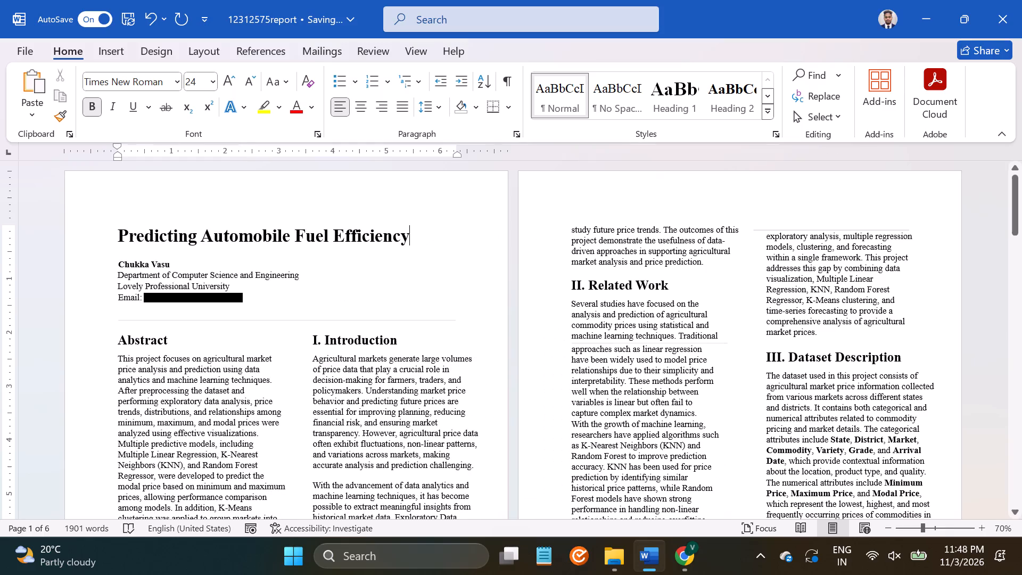
pyautogui.scroll(1, 350, 278)
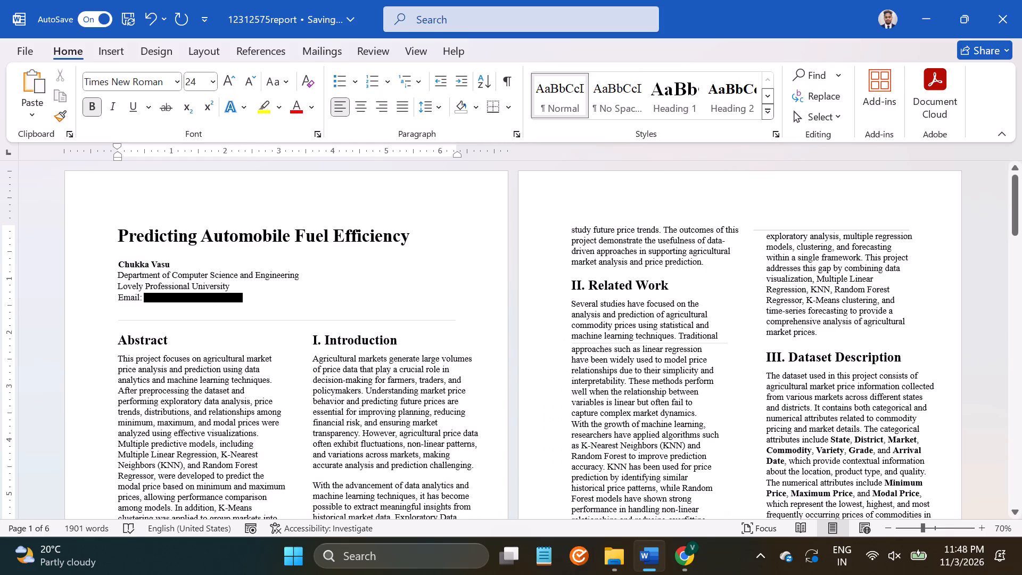
pyautogui.scroll(1, 350, 278)
pyautogui.scroll(-1, 350, 278)
pyautogui.scroll(5, 350, 278)
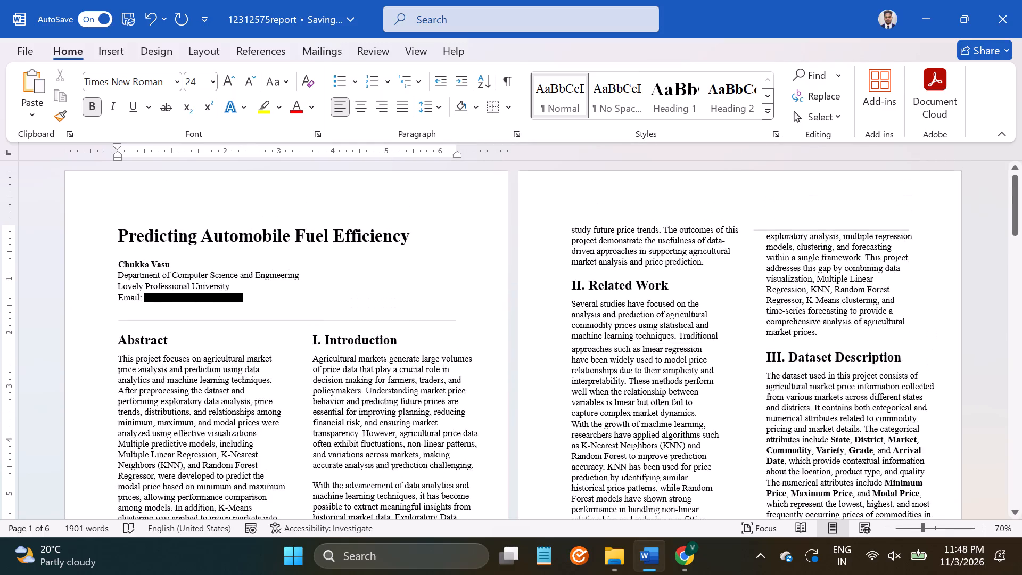
pyautogui.keyDown('ctrl'); pyautogui.scroll(4, 350, 278); pyautogui.keyUp('ctrl')
pyautogui.scroll(3, 350, 278)
pyautogui.scroll(-5, 350, 278)
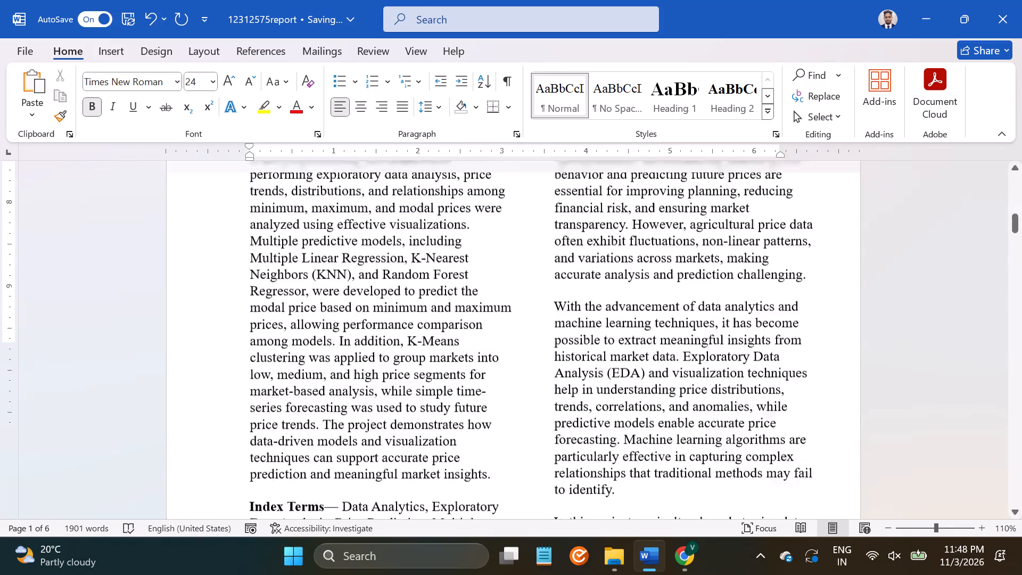
pyautogui.scroll(-11, 350, 278)
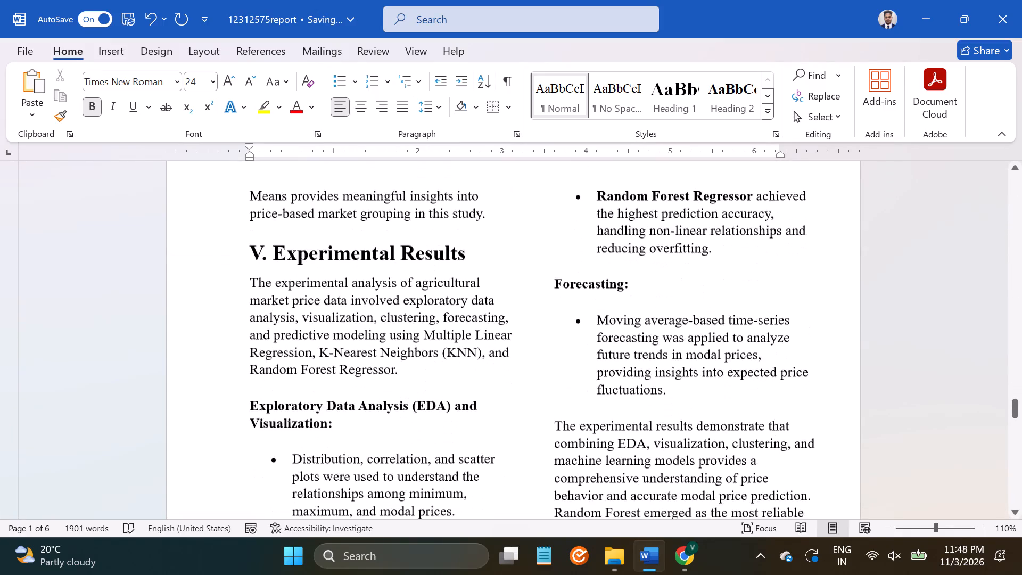
pyautogui.scroll(3, 350, 278)
pyautogui.scroll(-2, 350, 278)
pyautogui.scroll(2, 350, 278)
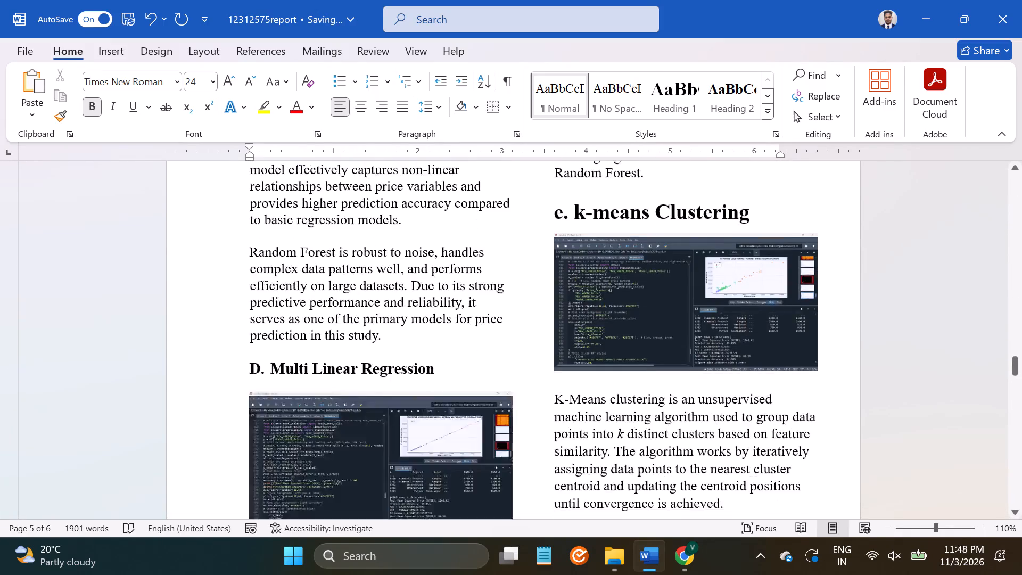
pyautogui.scroll(17, 350, 278)
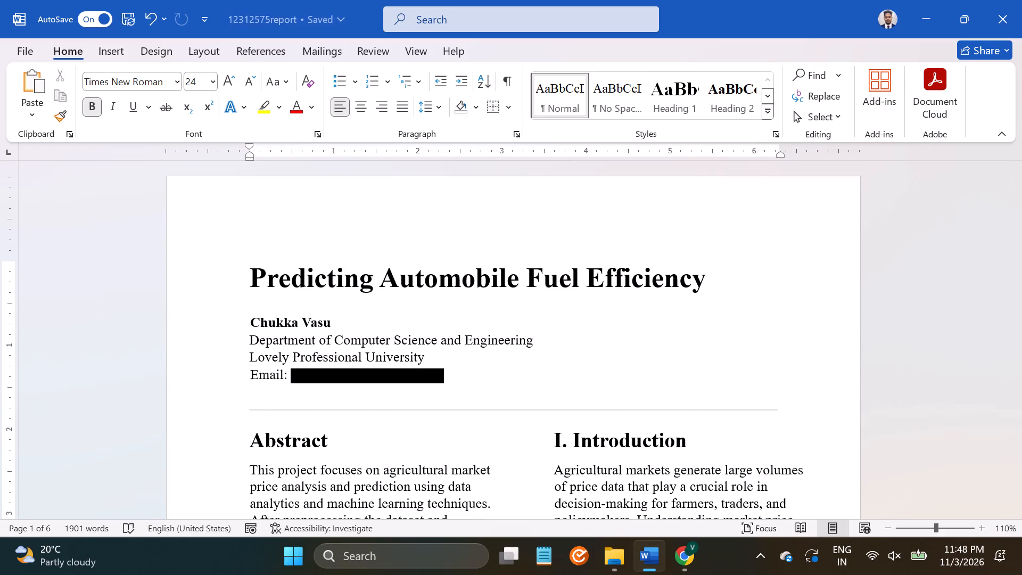
# Insert a page break before the report title to add a blank first page, and go to that page.
pyautogui.click(318, 232)
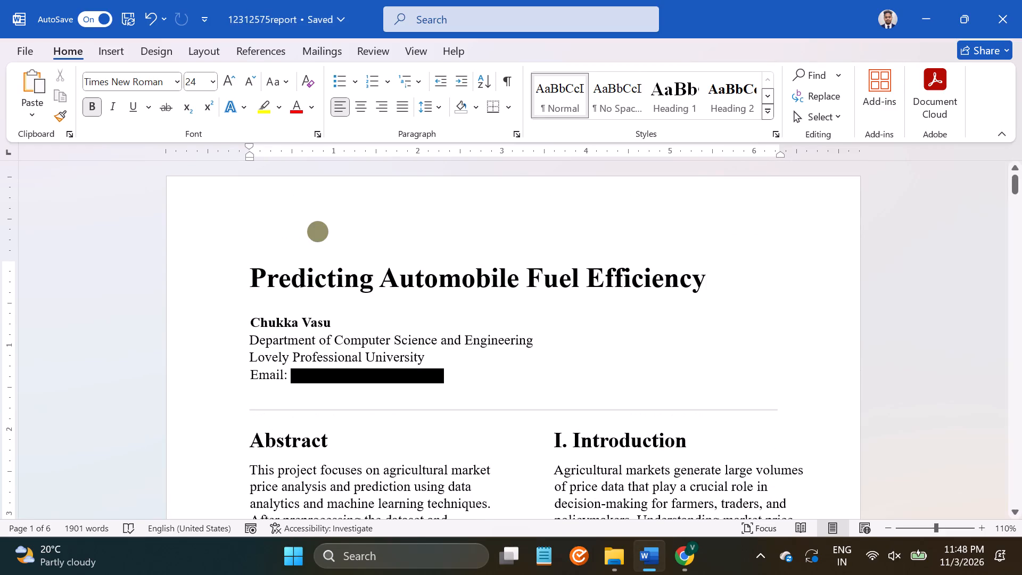
pyautogui.click(257, 267)
pyautogui.hotkey('ctrl', 'Return')
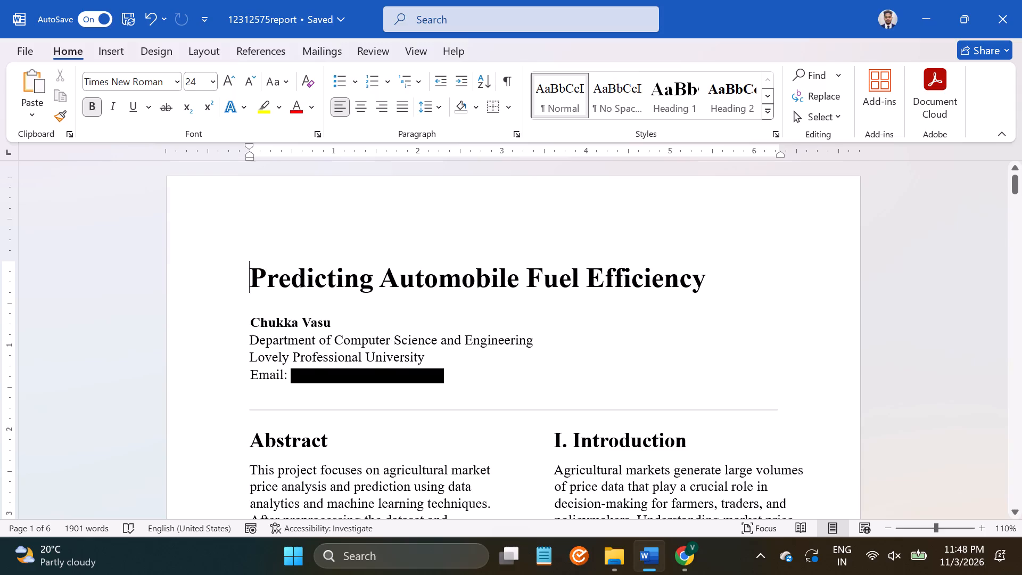
pyautogui.scroll(-2, 257, 267)
pyautogui.scroll(5, 257, 267)
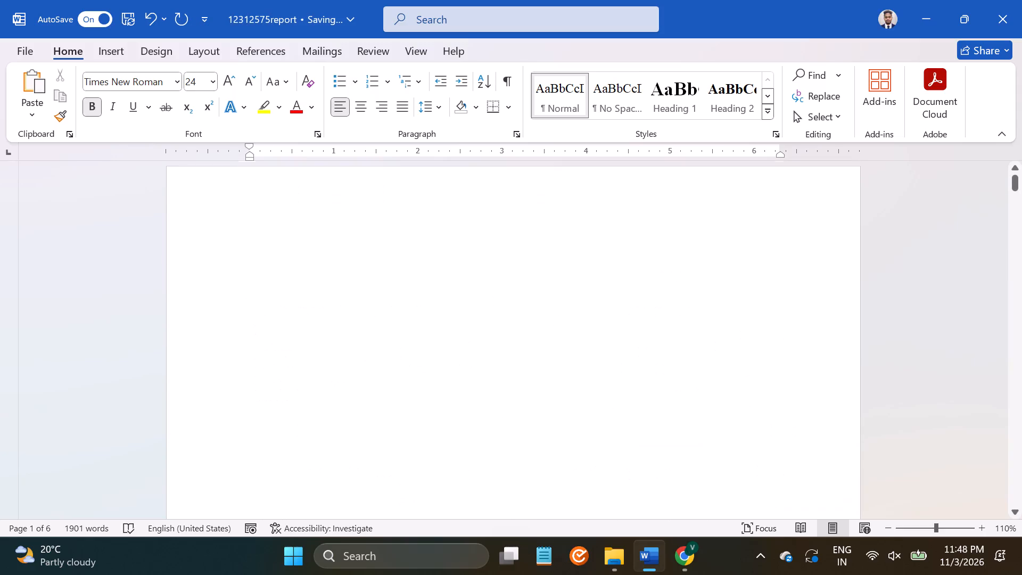
pyautogui.scroll(1, 257, 267)
pyautogui.click(347, 265)
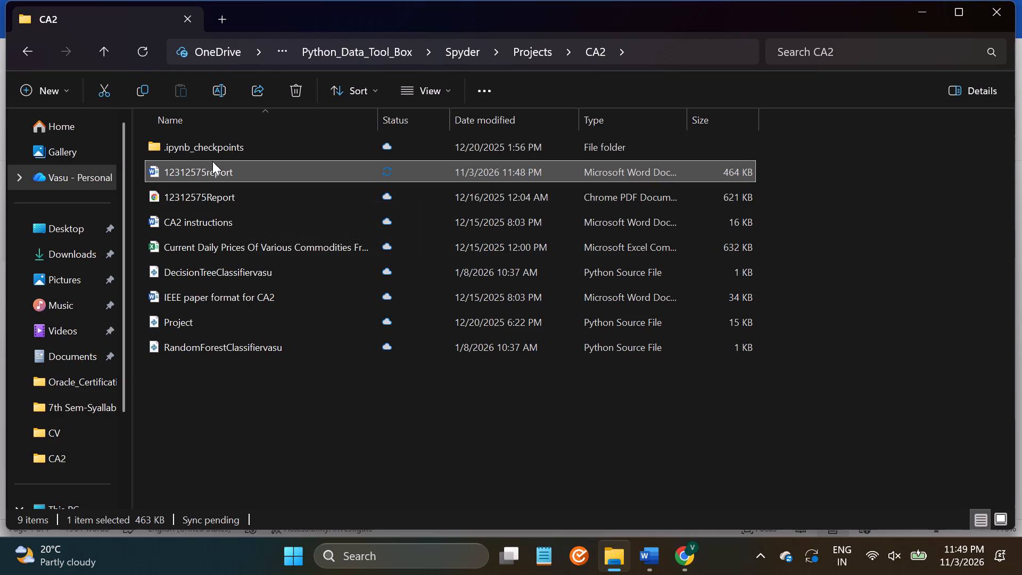
# Open the Word report stored in the Power_BI > Projects > CA2 folder.
pyautogui.click(30, 49)
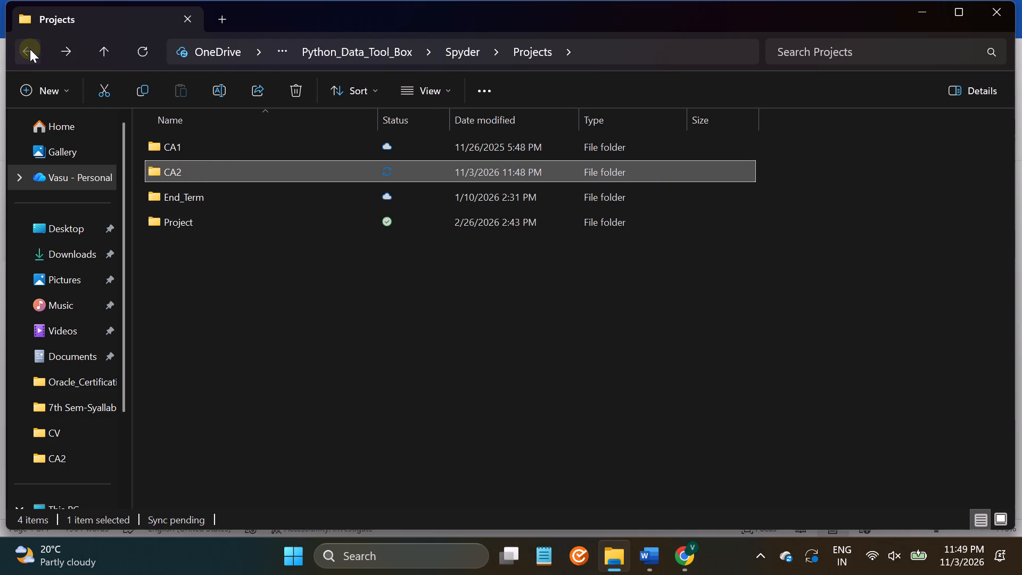
pyautogui.click(23, 50)
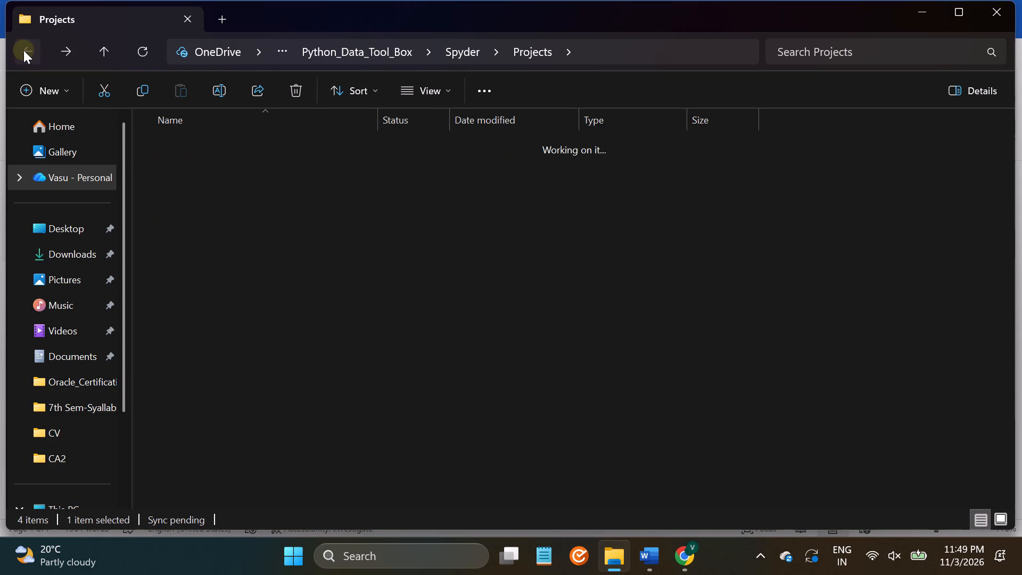
pyautogui.click(23, 50)
pyautogui.click(23, 50)
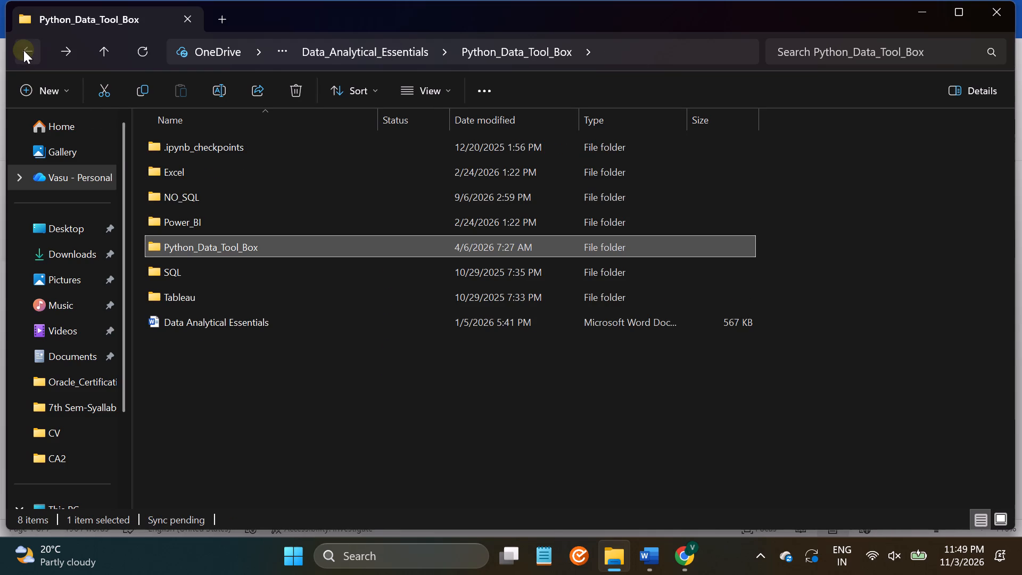
pyautogui.doubleClick(177, 216)
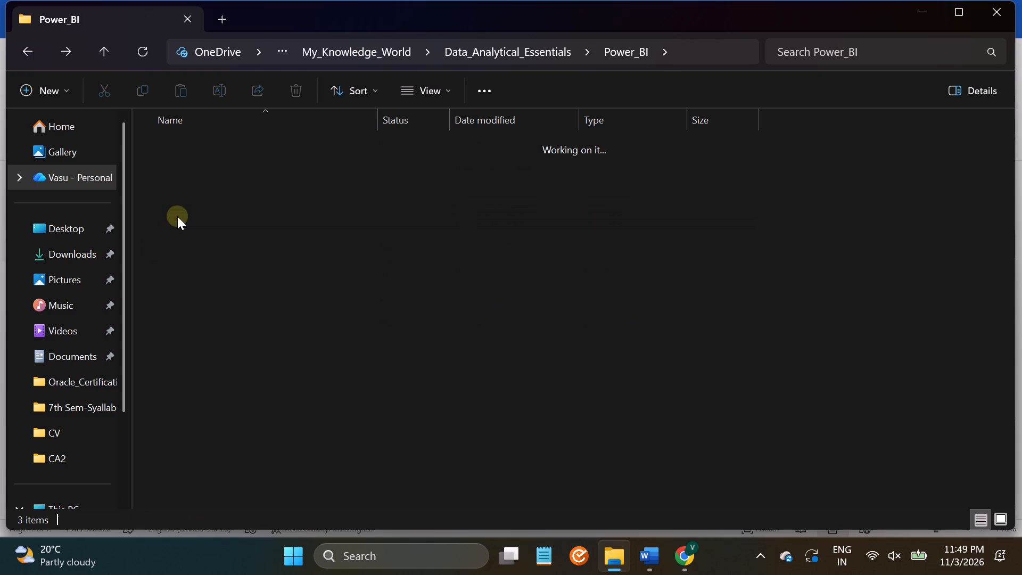
pyautogui.doubleClick(188, 192)
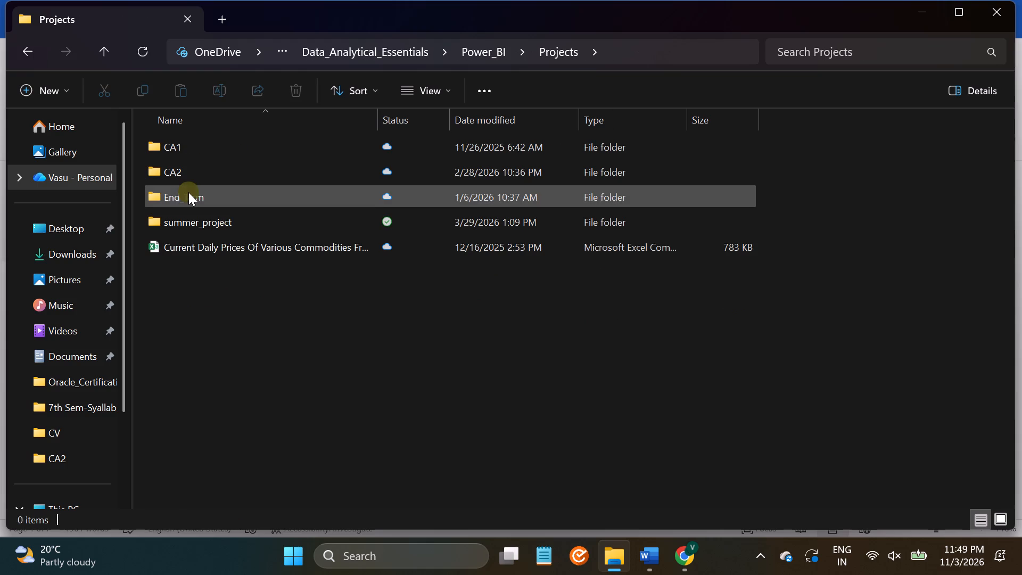
pyautogui.doubleClick(188, 181)
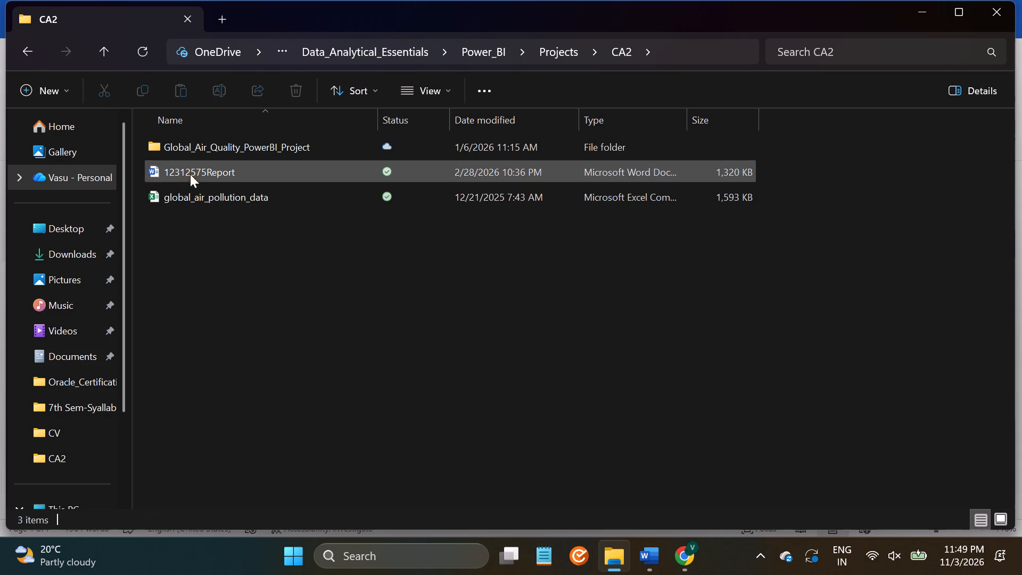
pyautogui.doubleClick(190, 175)
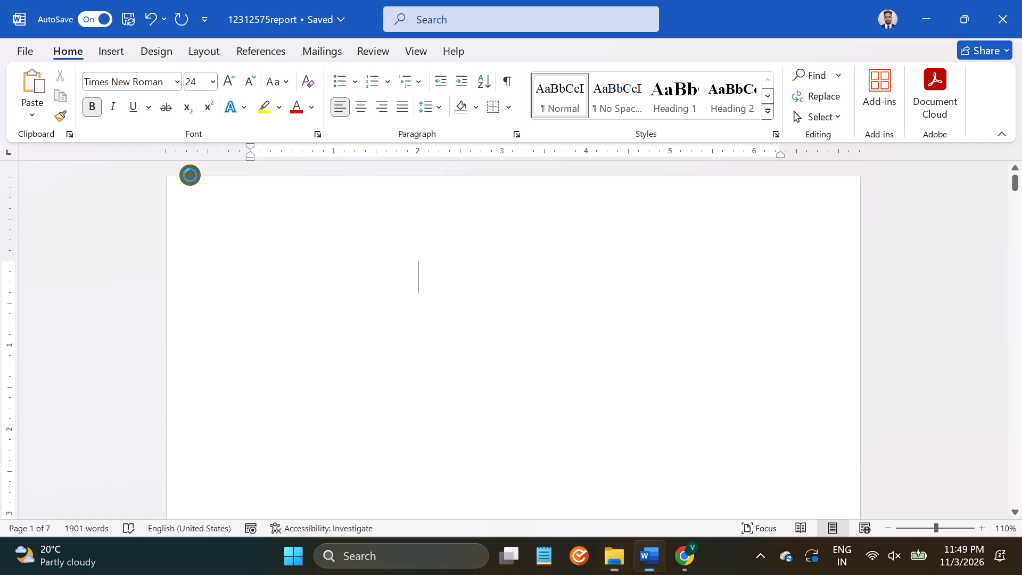
# Replace the guide's name under "Under the Guidance of" on the cover page with the new guide's name, titled Mrs.
pyautogui.scroll(-3, 447, 397)
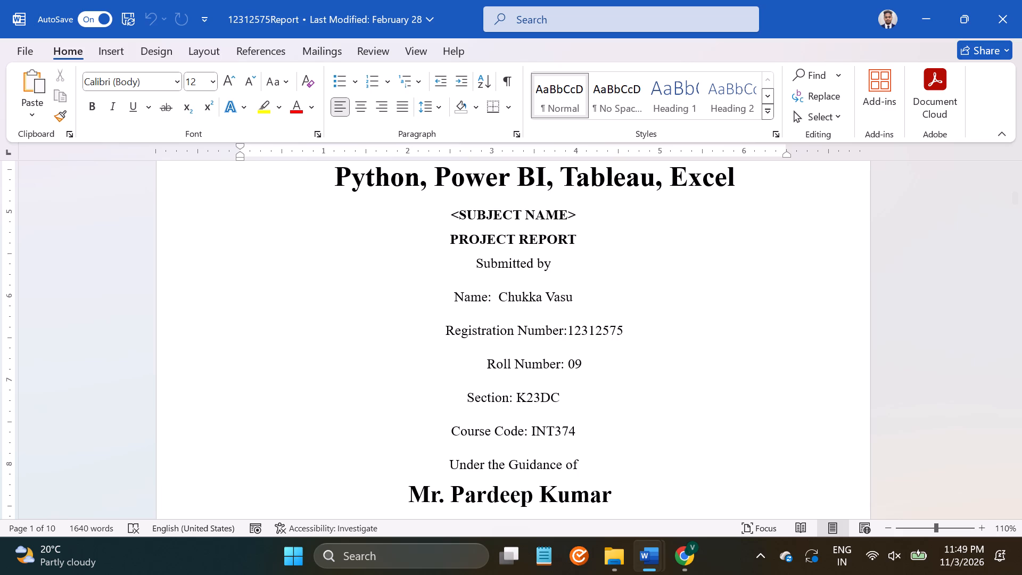
pyautogui.scroll(-1, 447, 397)
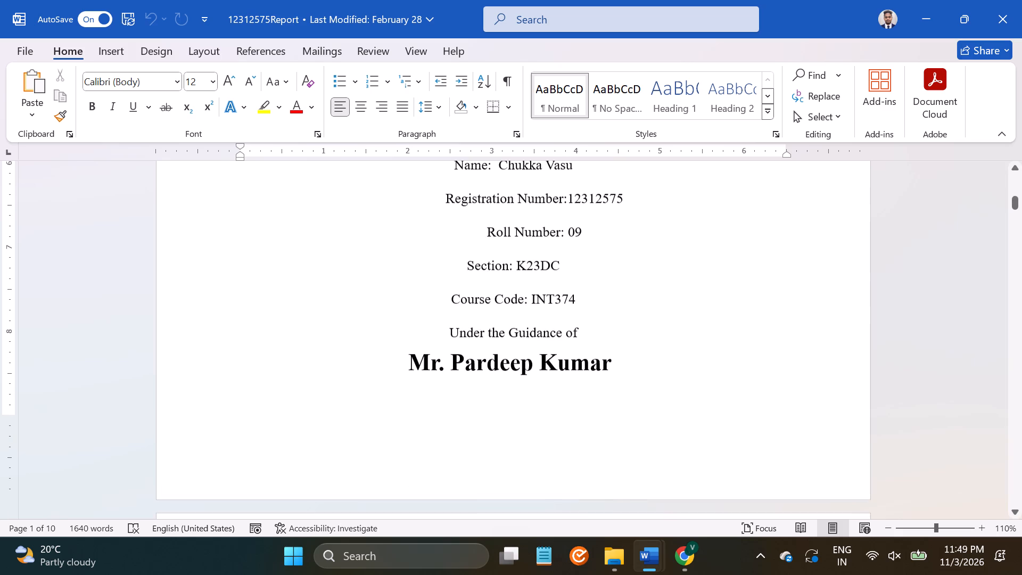
pyautogui.click(443, 368)
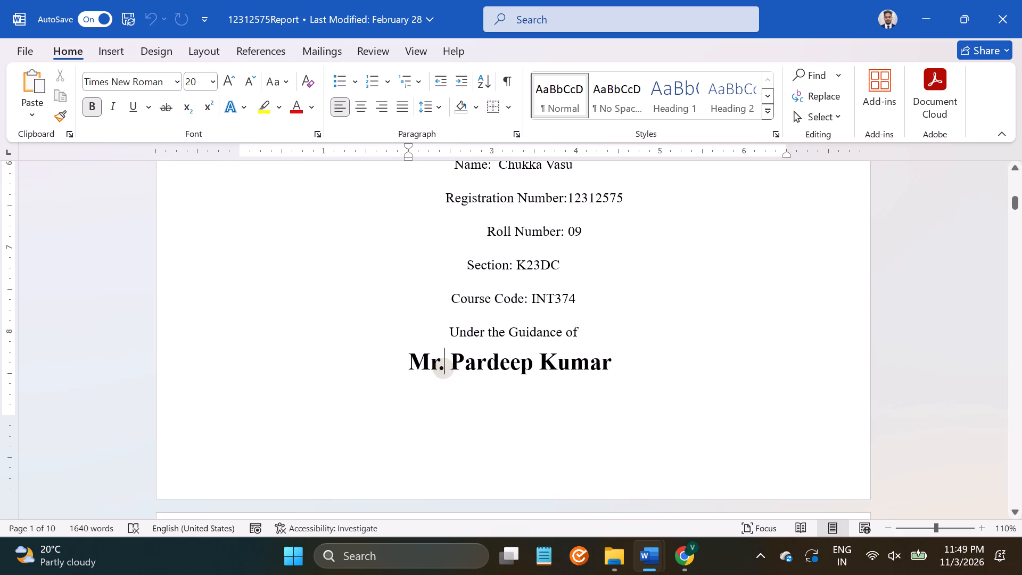
pyautogui.press('Left')
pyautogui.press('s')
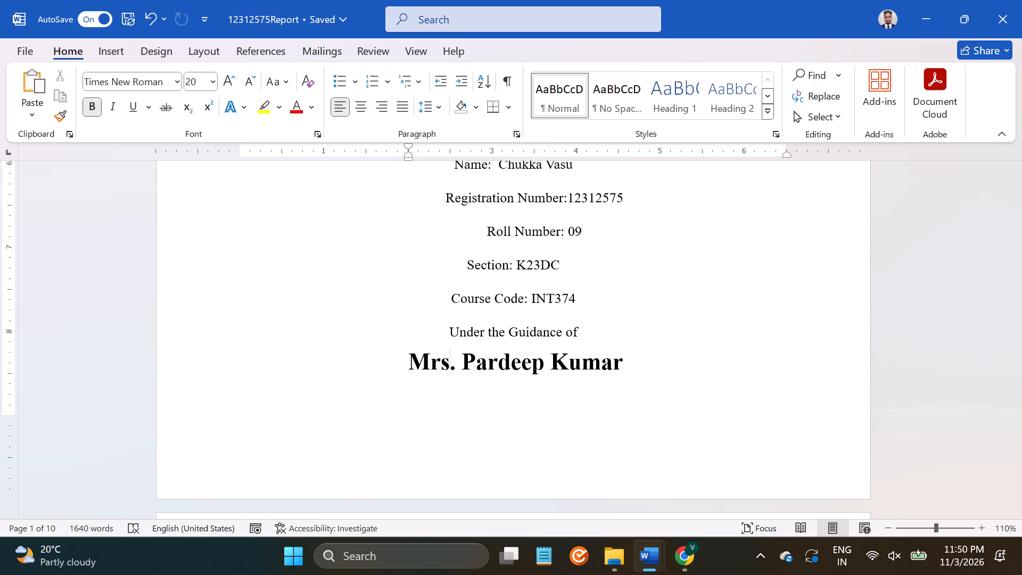
pyautogui.click(644, 359)
pyautogui.press('BackSpace')
pyautogui.press('BackSpace')
pyautogui.press('BackSpace')
pyautogui.press('BackSpace')
pyautogui.press('BackSpace')
pyautogui.press('BackSpace')
pyautogui.press('BackSpace')
pyautogui.press('BackSpace')
pyautogui.press('BackSpace')
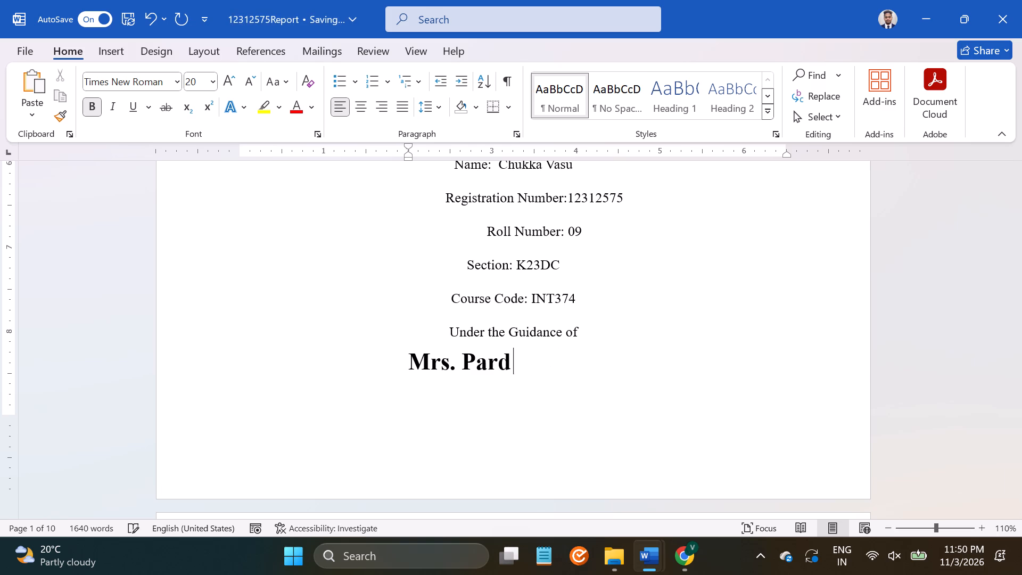
pyautogui.press('BackSpace')
pyautogui.press('BackSpace')
pyautogui.press('BackSpace')
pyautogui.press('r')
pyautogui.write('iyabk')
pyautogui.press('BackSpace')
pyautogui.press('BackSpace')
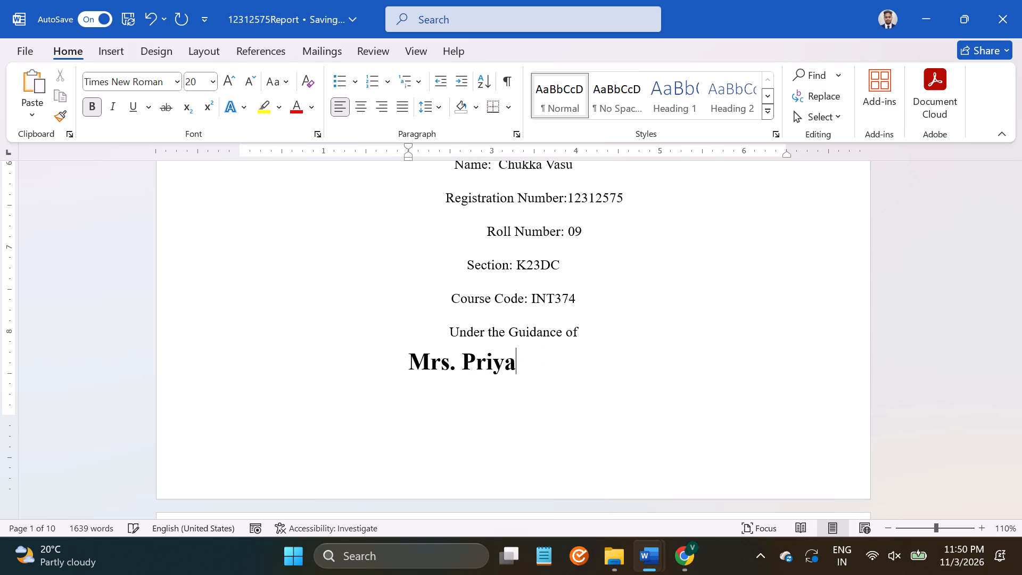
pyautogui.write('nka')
# Set the Roll Number on the cover page to 13.
pyautogui.scroll(1, 644, 359)
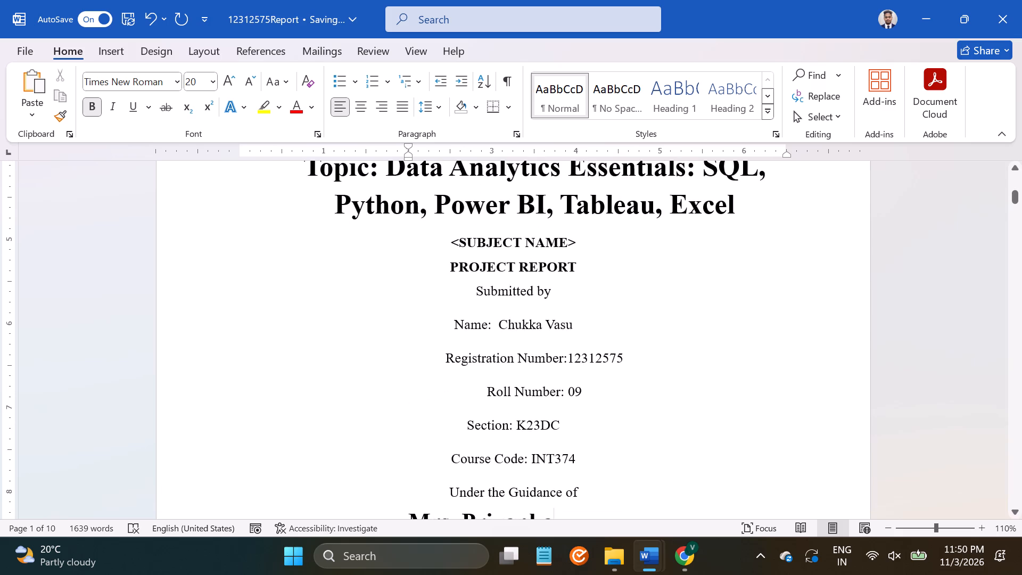
pyautogui.scroll(-1, 644, 359)
pyautogui.scroll(2, 644, 359)
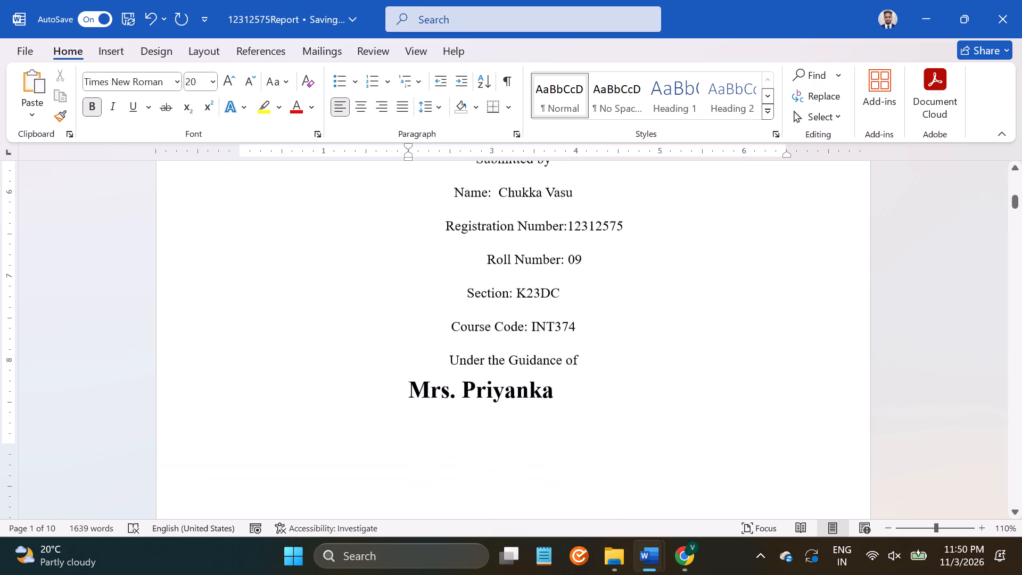
pyautogui.scroll(1, 688, 353)
pyautogui.scroll(-1, 626, 352)
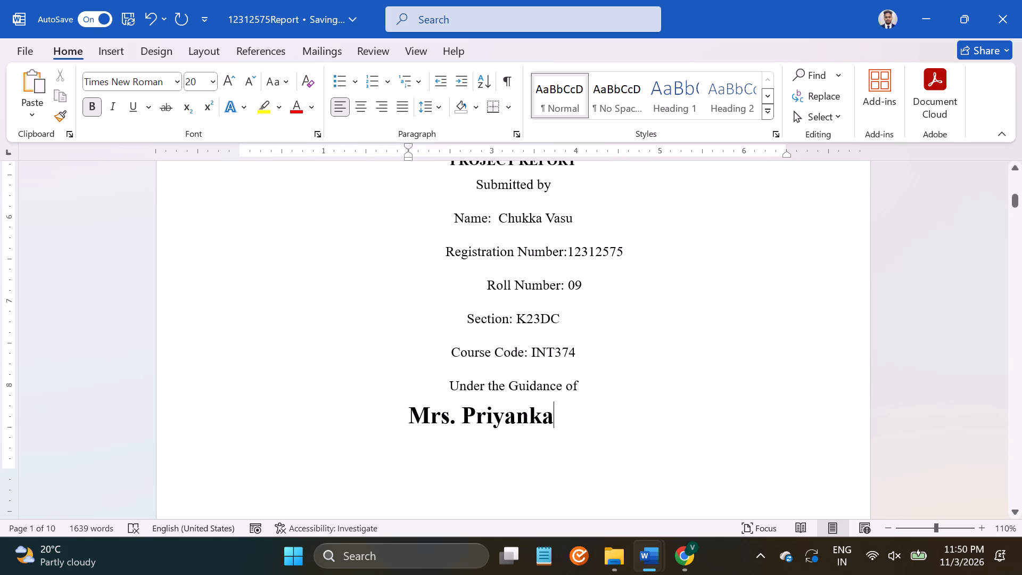
pyautogui.click(590, 284)
pyautogui.press('BackSpace')
pyautogui.press('BackSpace')
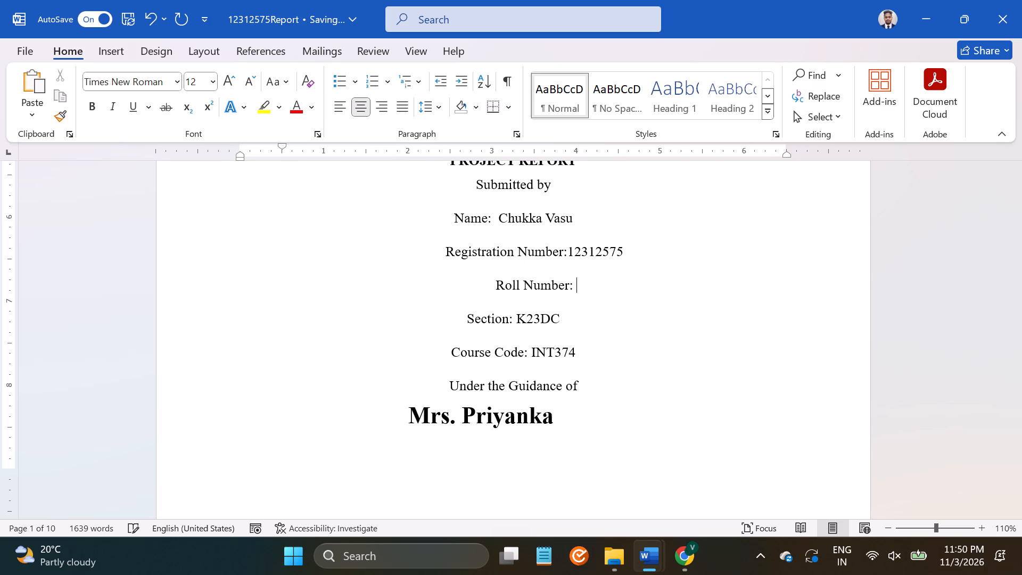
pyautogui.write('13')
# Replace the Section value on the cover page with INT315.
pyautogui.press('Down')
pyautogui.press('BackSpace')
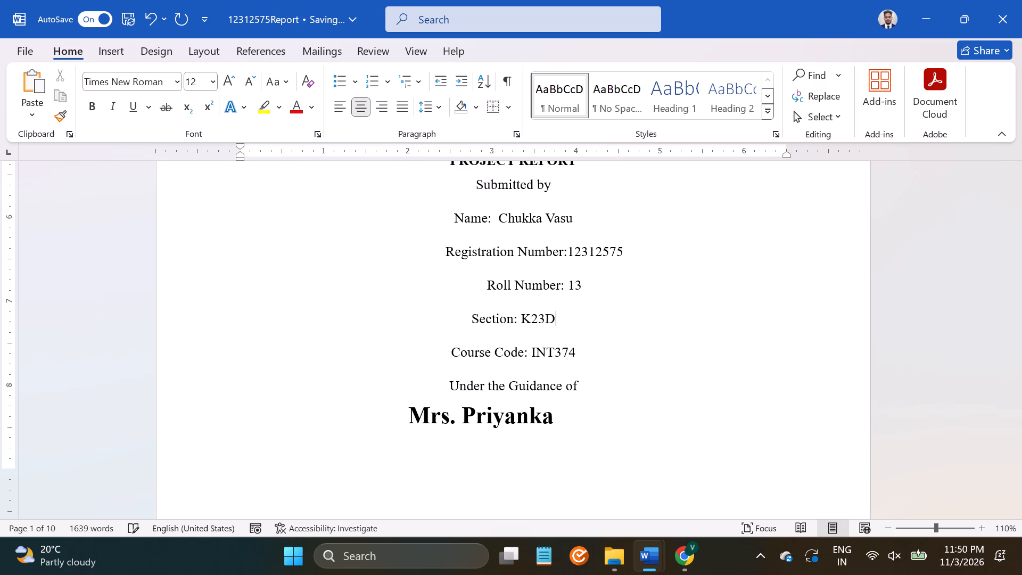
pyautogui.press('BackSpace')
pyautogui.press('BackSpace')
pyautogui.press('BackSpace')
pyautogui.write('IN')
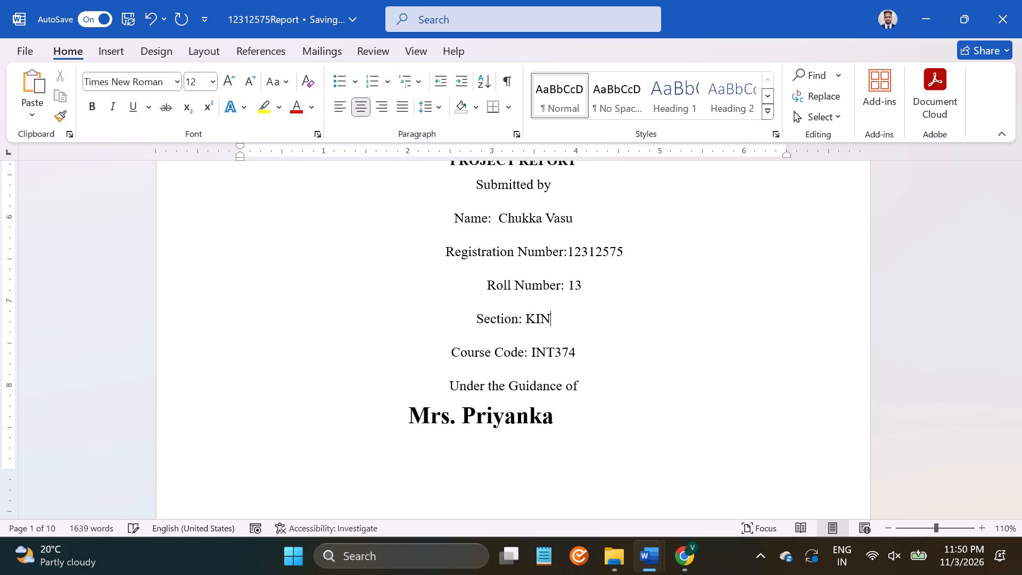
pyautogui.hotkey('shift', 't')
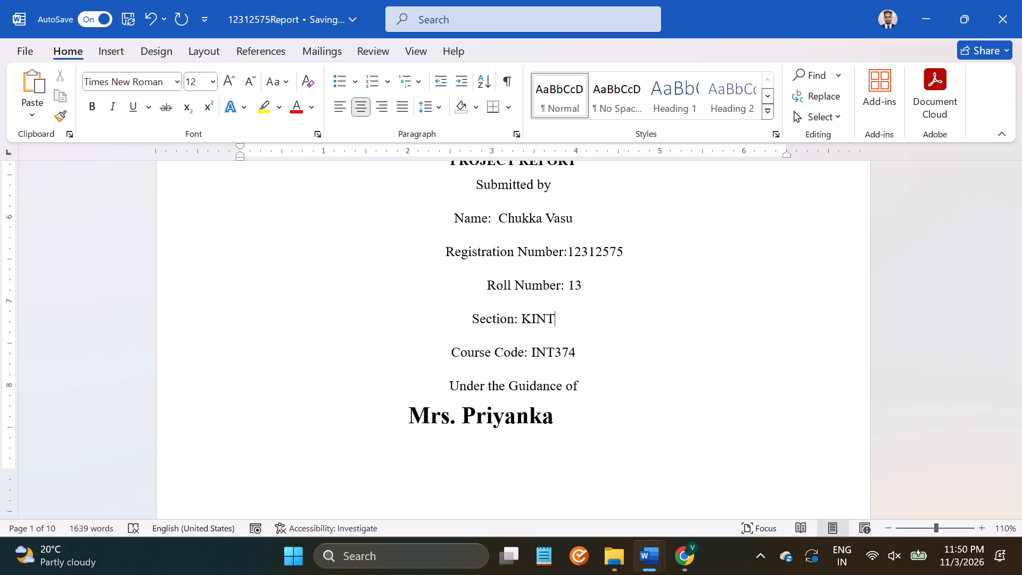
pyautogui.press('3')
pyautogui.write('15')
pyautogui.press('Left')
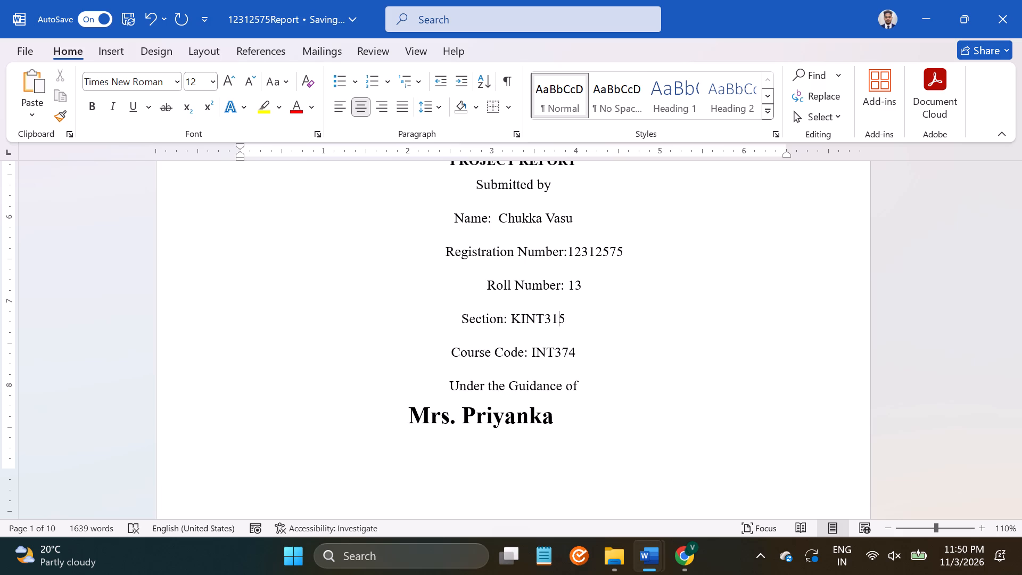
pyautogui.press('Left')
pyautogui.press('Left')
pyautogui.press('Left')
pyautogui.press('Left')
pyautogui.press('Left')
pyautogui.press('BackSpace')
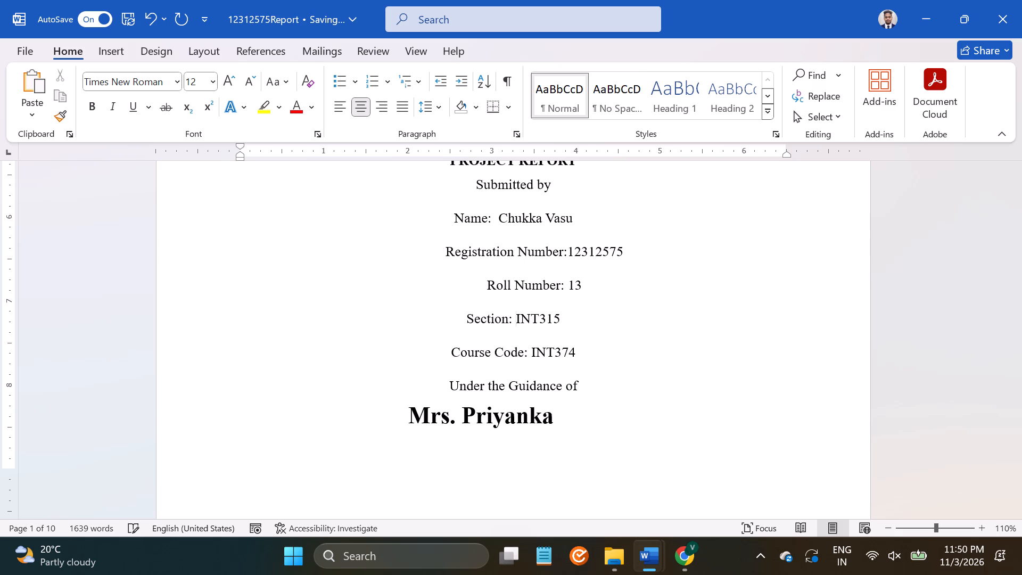
# Set the Course Code on the cover page to INT315.
pyautogui.scroll(-1, 564, 366)
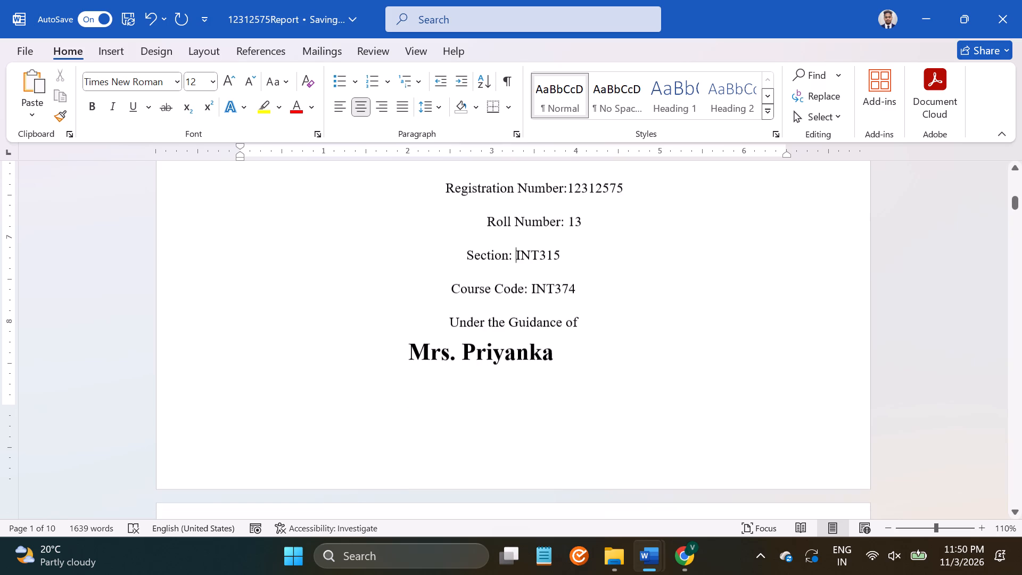
pyautogui.click(580, 290)
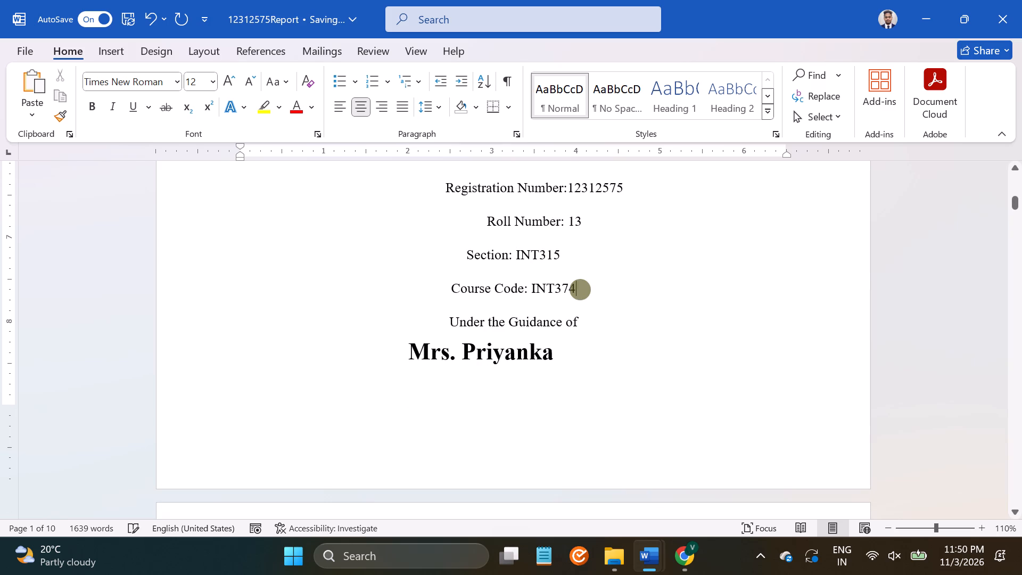
pyautogui.press('BackSpace')
pyautogui.press('BackSpace')
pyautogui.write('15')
# Replace the section value on the front page with K2P23EZ.
pyautogui.press('Up')
pyautogui.press('BackSpace')
pyautogui.press('BackSpace')
pyautogui.press('BackSpace')
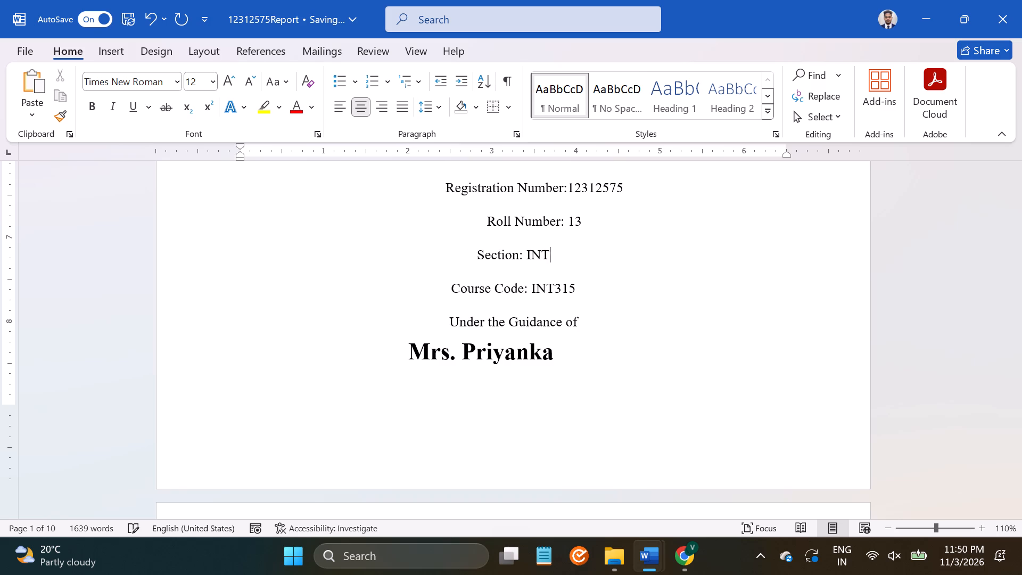
pyautogui.press('BackSpace')
pyautogui.press('BackSpace')
pyautogui.press('BackSpace')
pyautogui.write('K2')
pyautogui.press('p')
pyautogui.press('BackSpace')
pyautogui.write('P23')
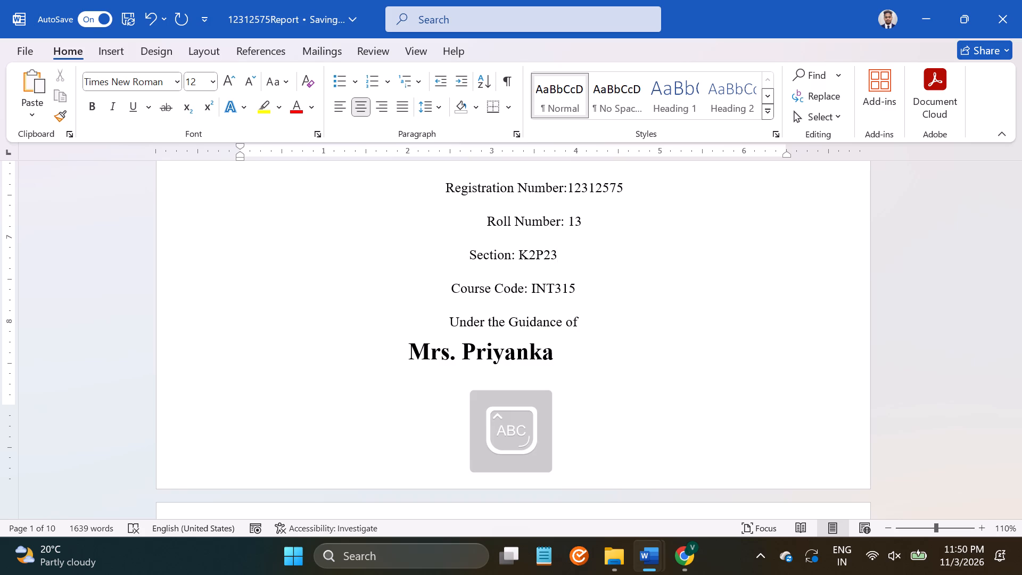
pyautogui.press('e')
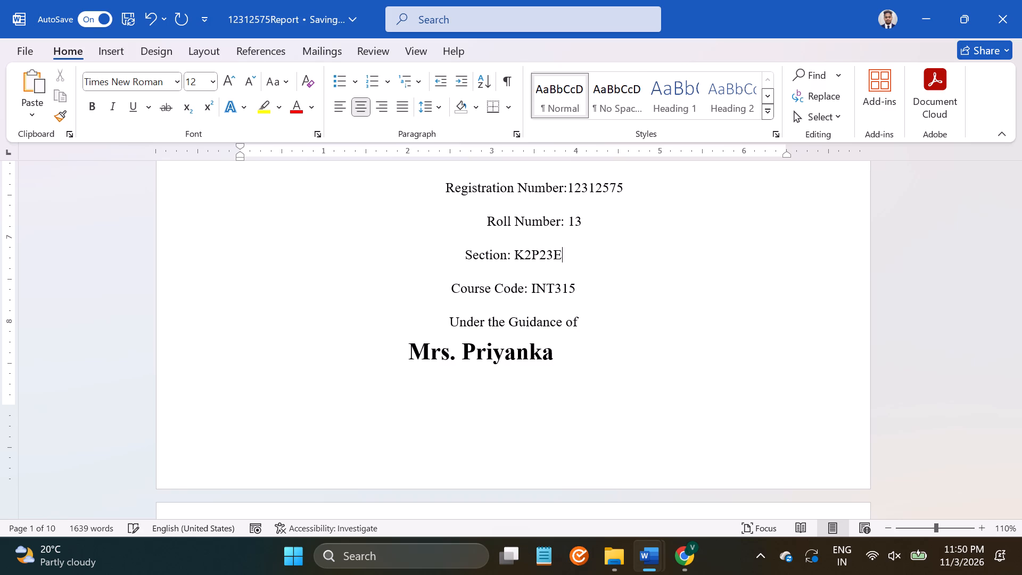
pyautogui.press('g')
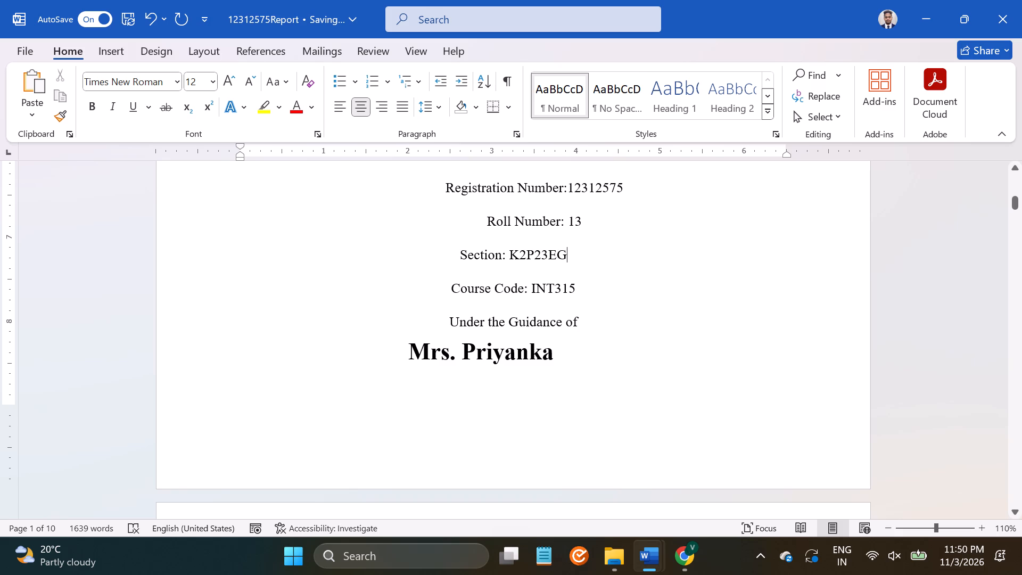
pyautogui.press('BackSpace')
pyautogui.press('z')
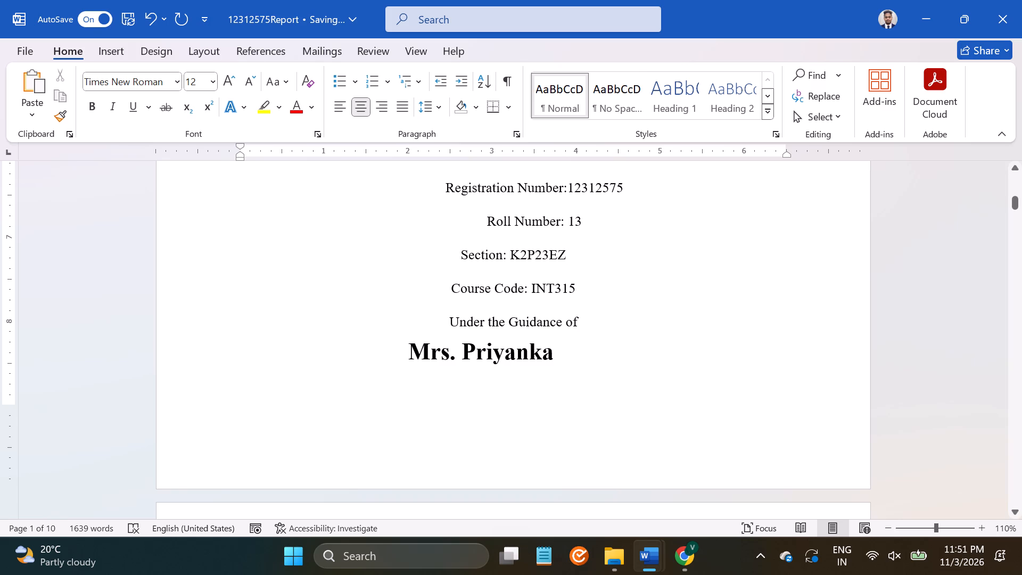
# Replace the text after "Topic:" on the front page with the copied "Predicting Automobile Fuel Efficiency" title and delete the empty lines below it.
pyautogui.scroll(2, 620, 293)
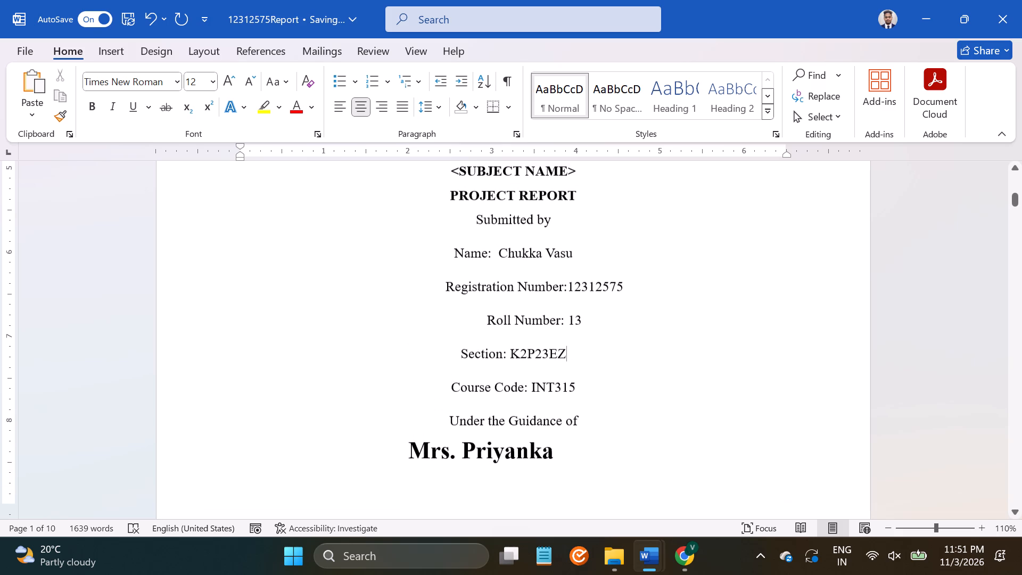
pyautogui.scroll(1, 548, 256)
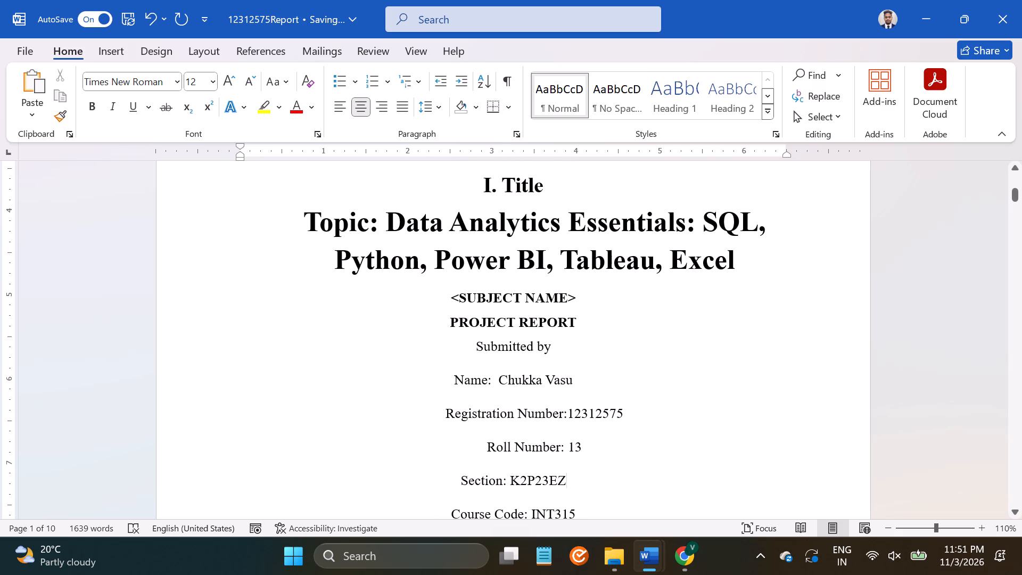
pyautogui.moveTo(733, 262); pyautogui.dragTo(696, 260)
pyautogui.moveTo(696, 260); pyautogui.dragTo(426, 214)
pyautogui.press('BackSpace')
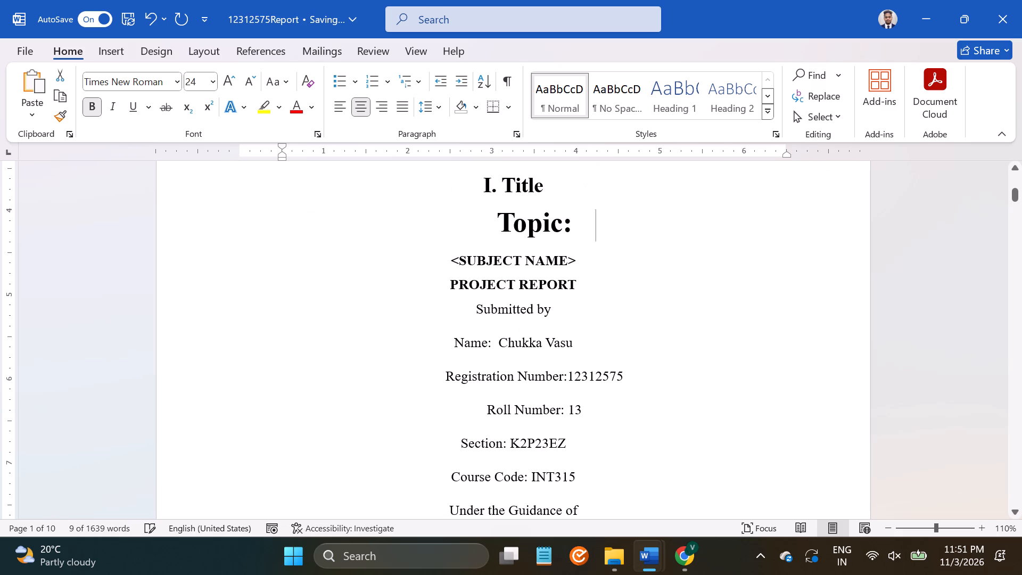
pyautogui.hotkey('ctrl', 'v')
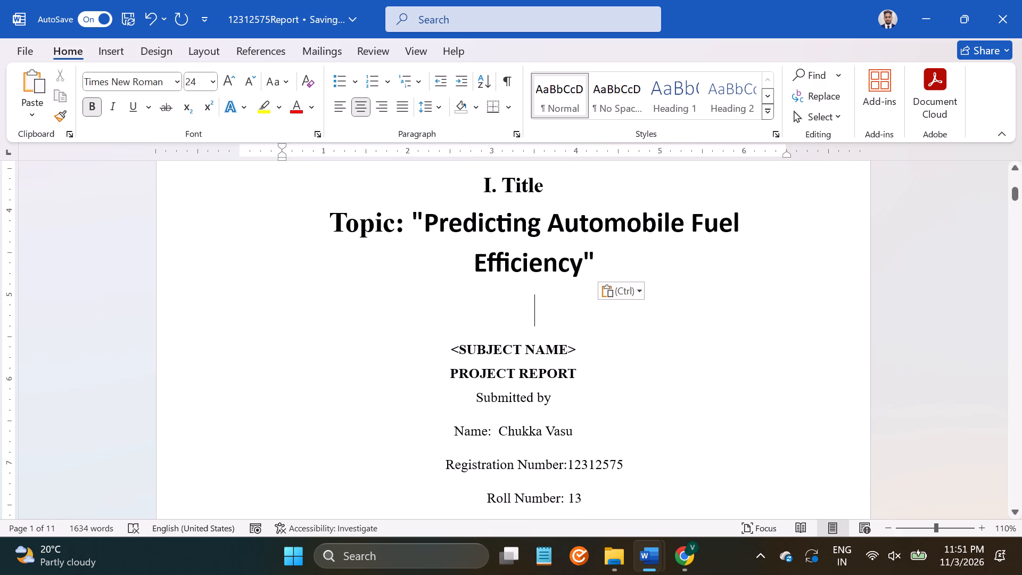
pyautogui.press('BackSpace')
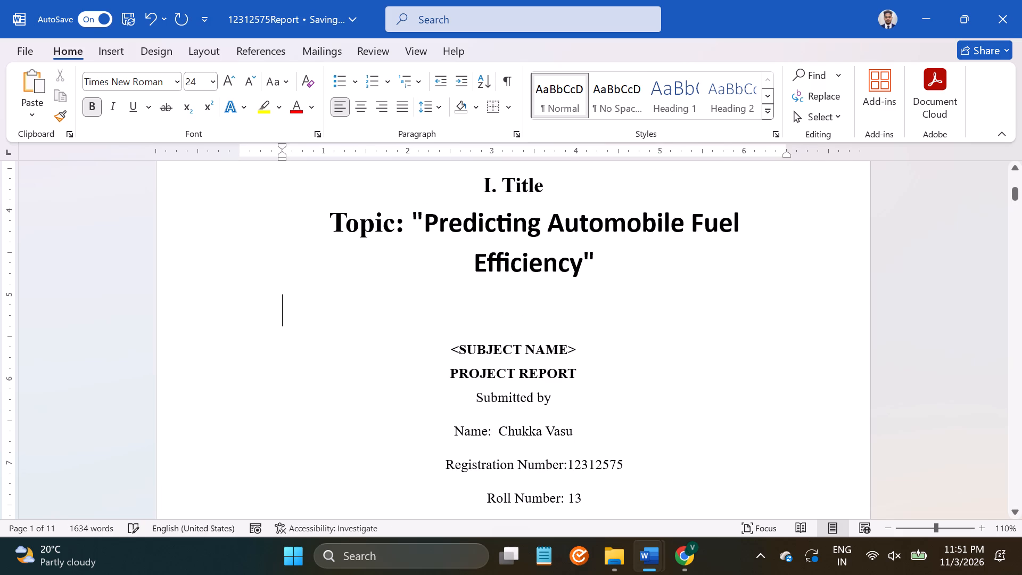
pyautogui.press('BackSpace')
pyautogui.press('BackSpace')
# Indent the supervisor's name with seven leading spaces so it sits centred beneath "Under the Guidance of".
pyautogui.scroll(-1, 500, 322)
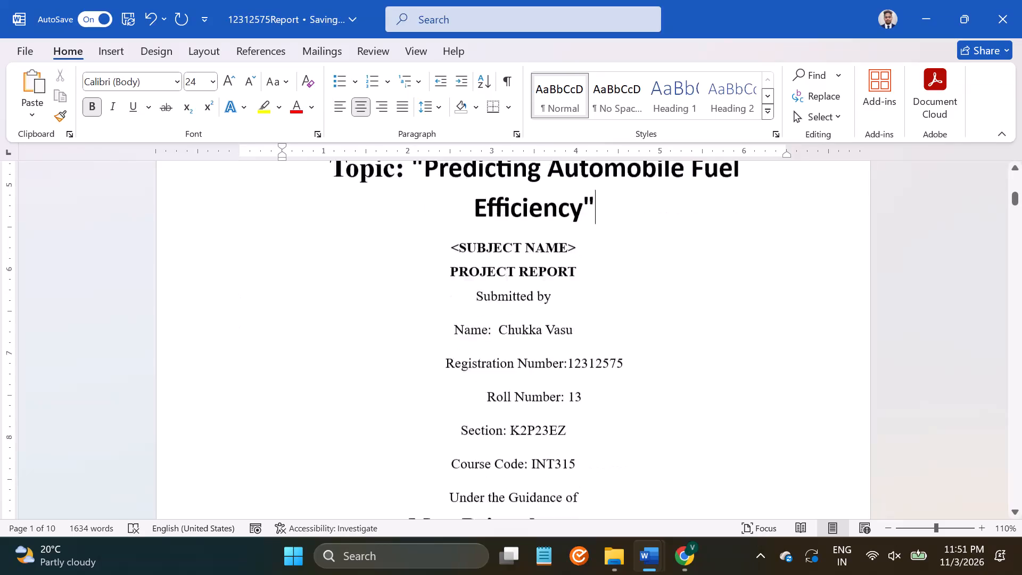
pyautogui.scroll(-1, 500, 322)
pyautogui.scroll(-1, 637, 413)
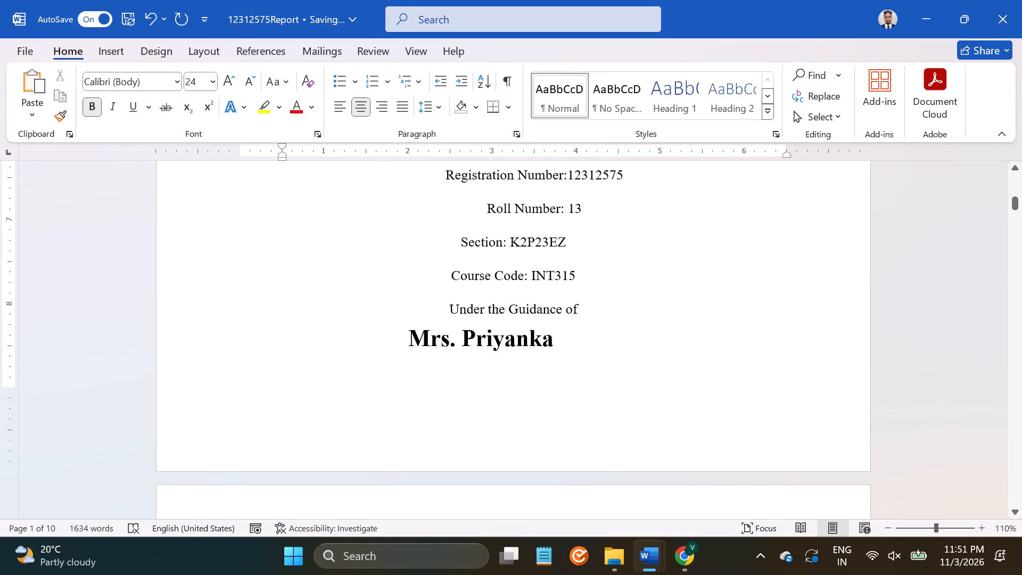
pyautogui.click(408, 335)
pyautogui.press('space')
pyautogui.press('space')
pyautogui.press('space')
pyautogui.press('space')
pyautogui.press('space')
pyautogui.press('space')
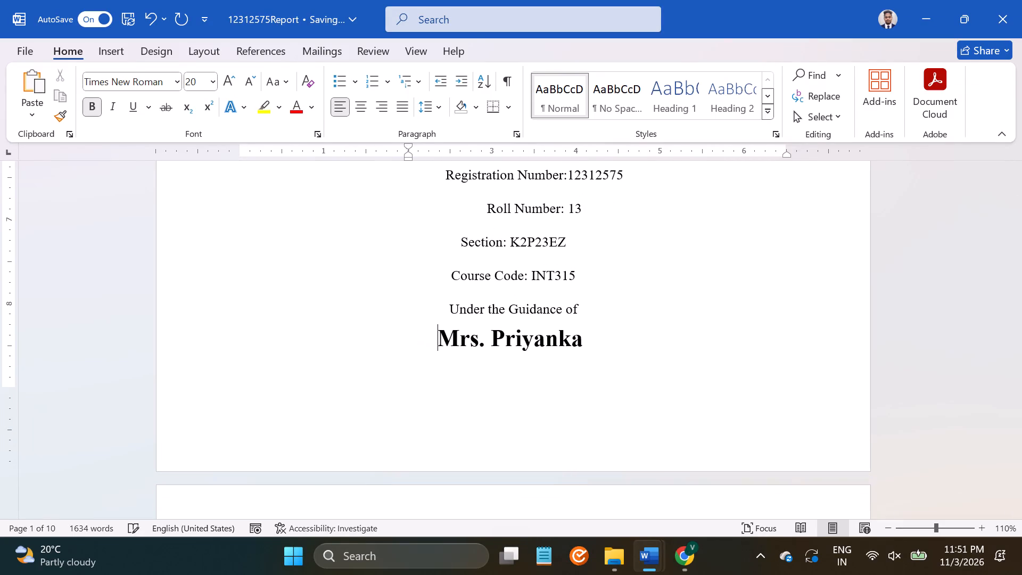
pyautogui.press('space')
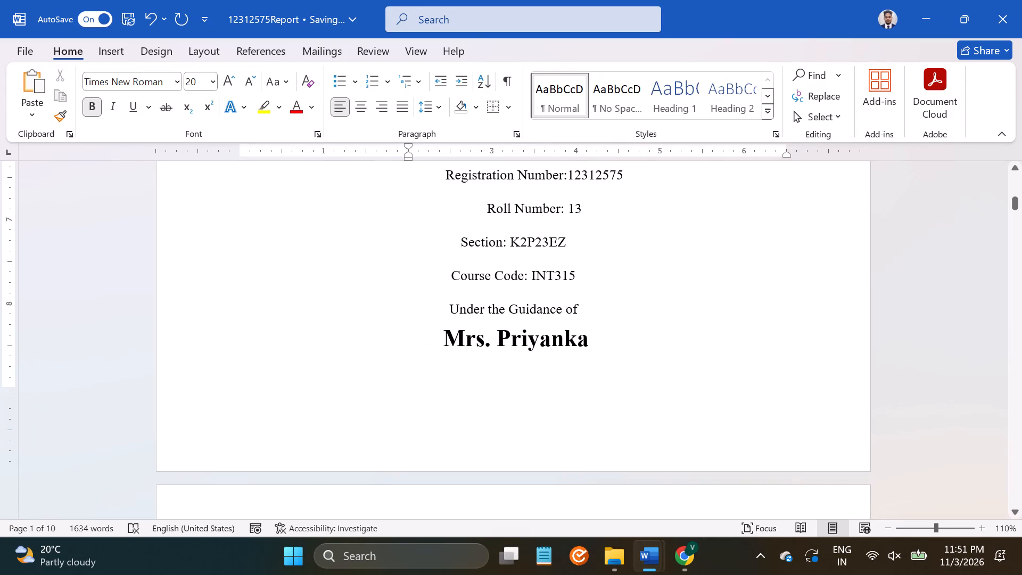
pyautogui.click(638, 388)
# Replace "Air Quality Analysis and Visualization Using Power BI" in the subtitle under II. Introduction with the copied fuel-efficiency title.
pyautogui.scroll(-2, 638, 388)
pyautogui.scroll(1, 638, 388)
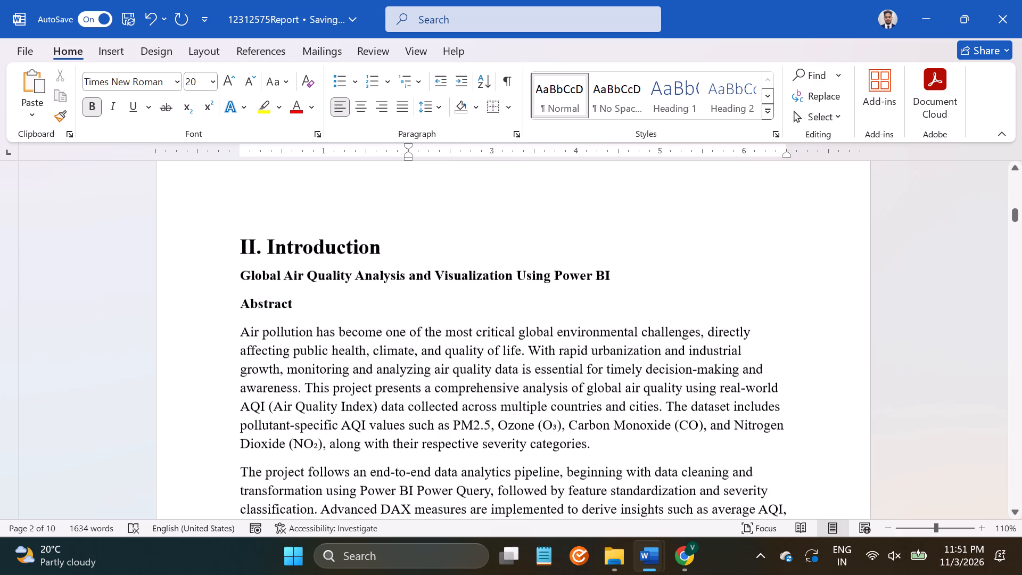
pyautogui.moveTo(622, 275); pyautogui.dragTo(300, 275)
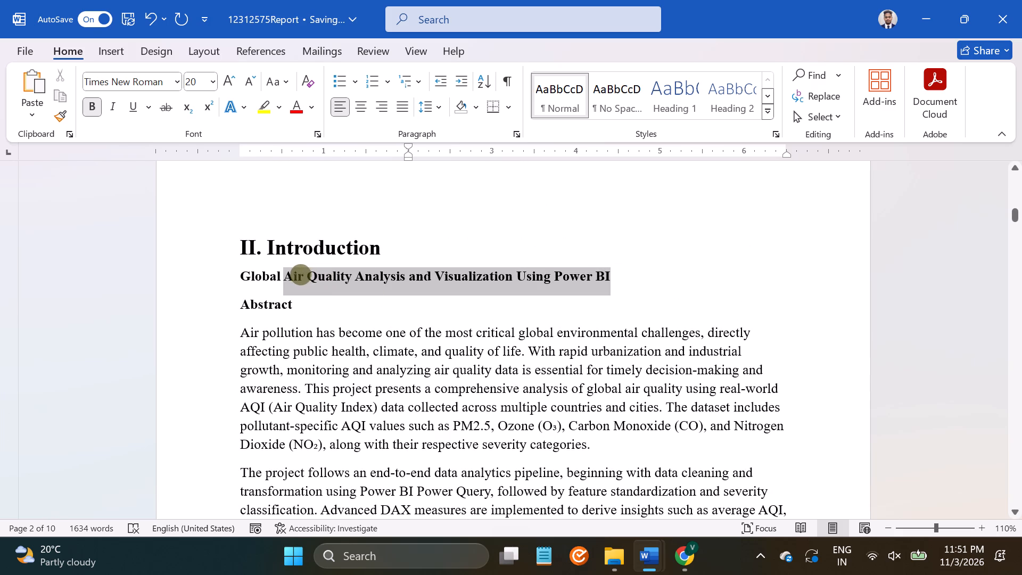
pyautogui.moveTo(300, 275); pyautogui.dragTo(296, 276)
pyautogui.press('BackSpace')
pyautogui.hotkey('ctrl', 'v')
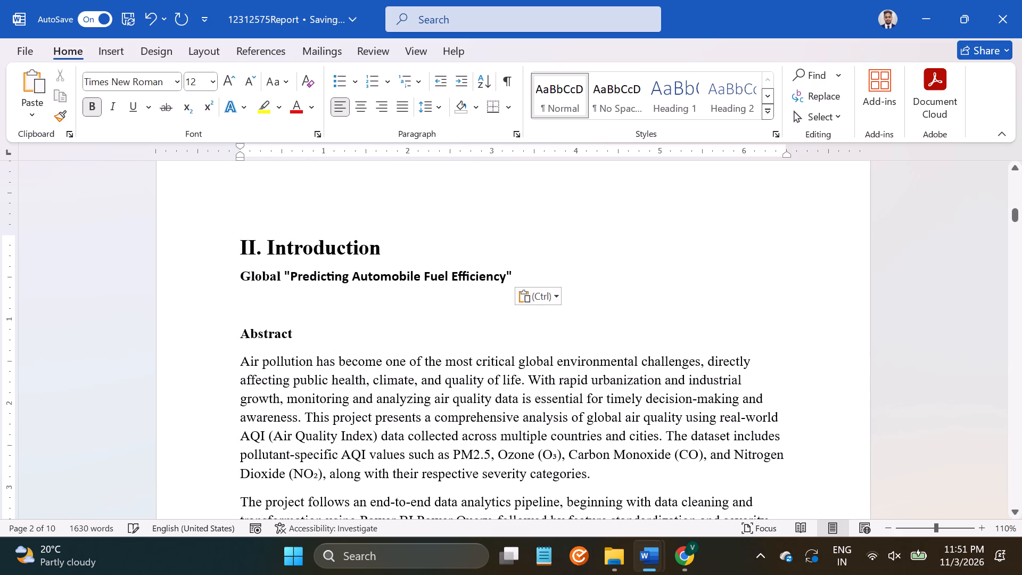
# Remove the word Global and the opening quotation mark from the Introduction subtitle, and delete the empty line above Abstract.
pyautogui.click(287, 281)
pyautogui.press('BackSpace')
pyautogui.press('BackSpace')
pyautogui.press('BackSpace')
pyautogui.press('BackSpace')
pyautogui.press('BackSpace')
pyautogui.press('BackSpace')
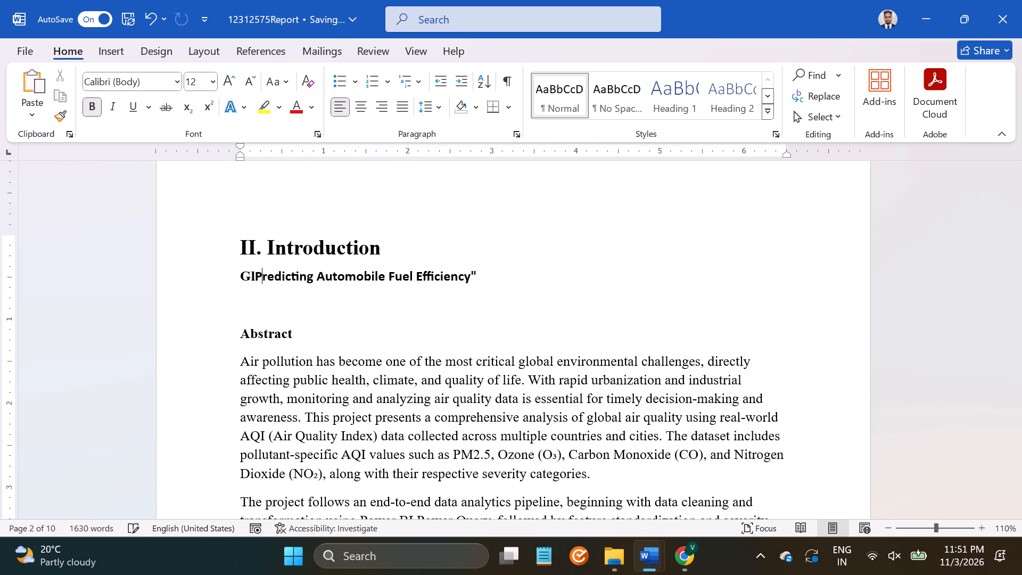
pyautogui.press('BackSpace')
pyautogui.press('BackSpace')
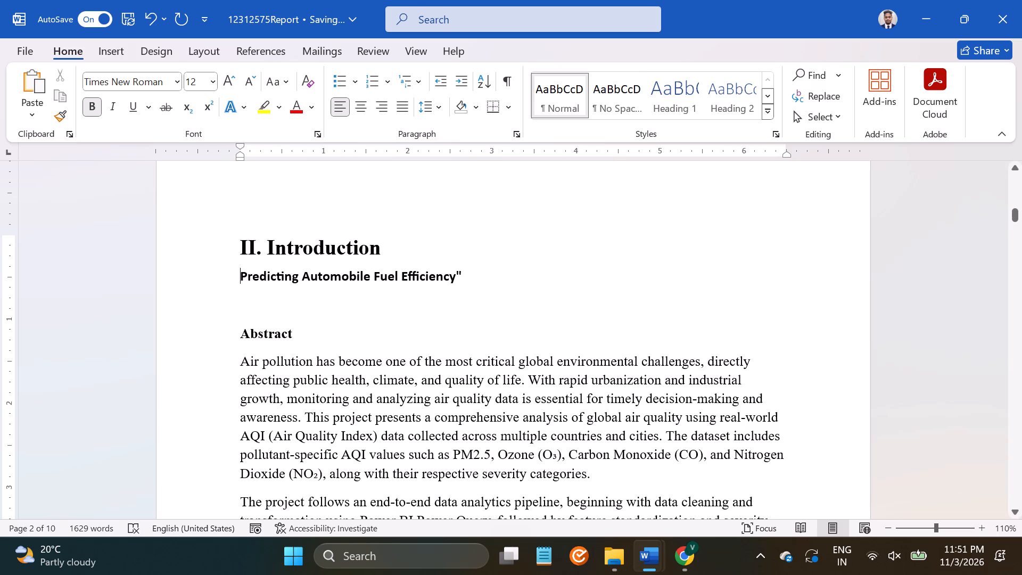
pyautogui.click(300, 306)
pyautogui.press('BackSpace')
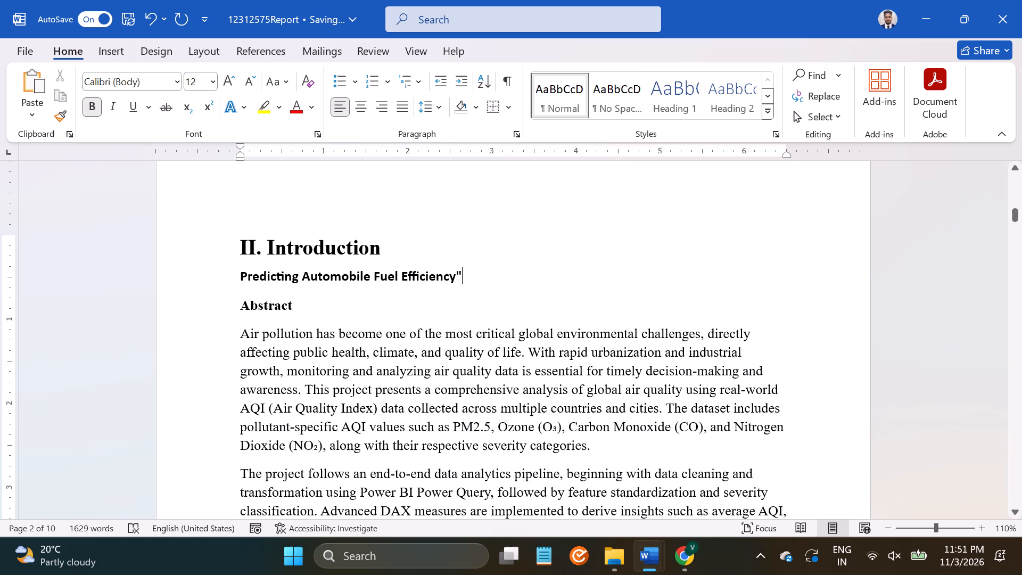
# Review the edited report from the front page through the Introduction to the Problem Statement section.
pyautogui.scroll(3, 492, 282)
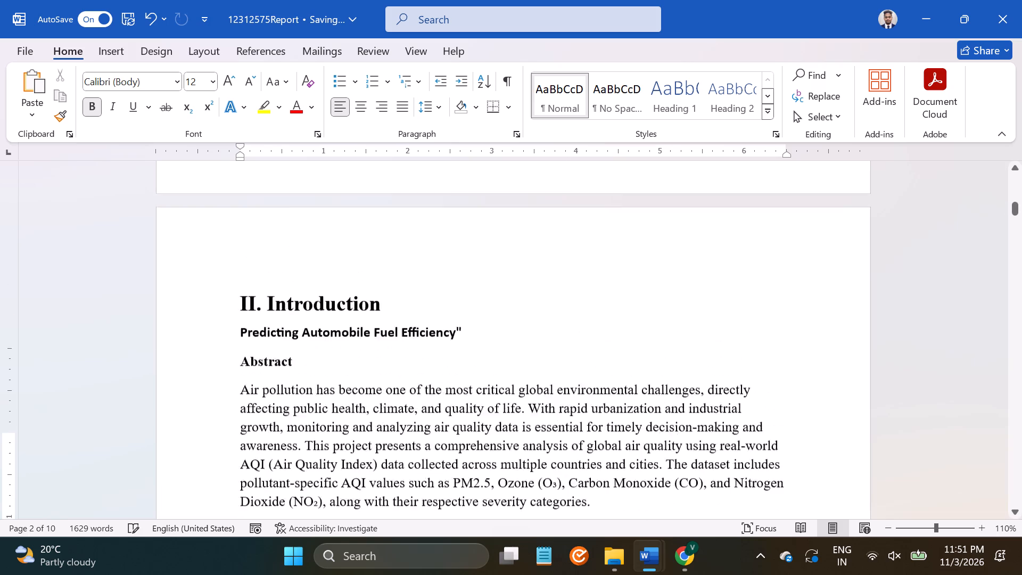
pyautogui.scroll(4, 492, 282)
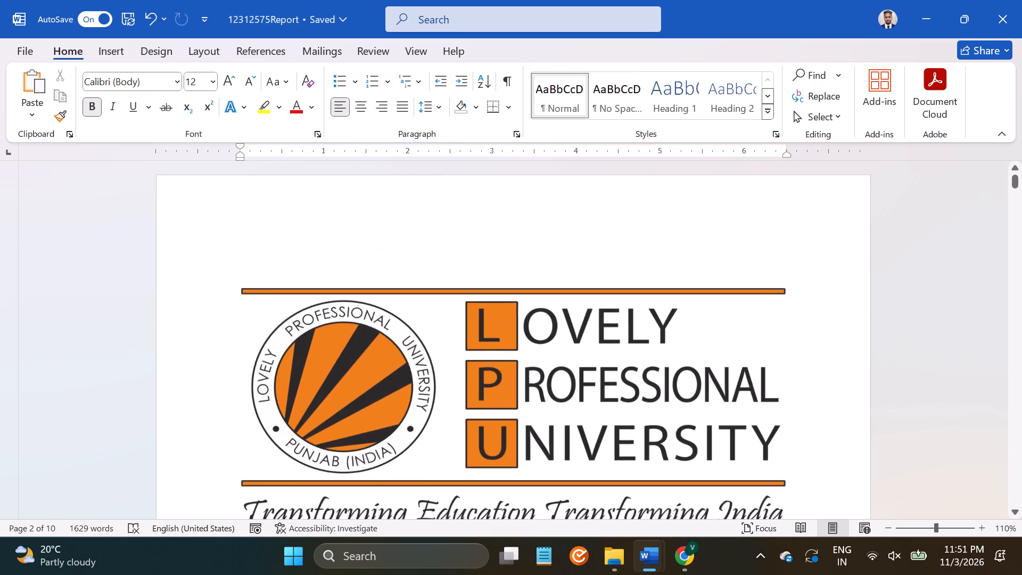
pyautogui.scroll(-3, 492, 282)
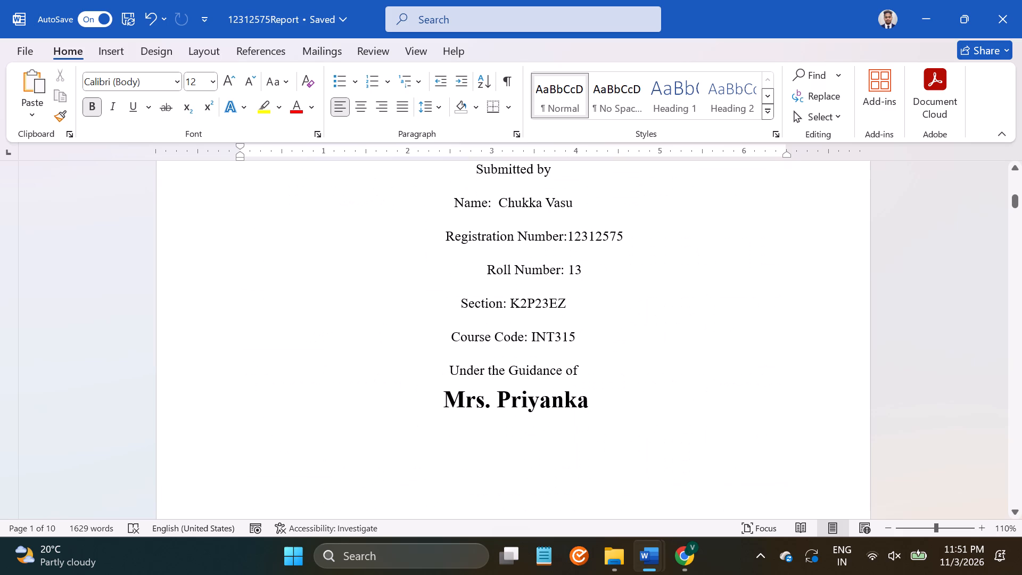
pyautogui.scroll(-2, 492, 282)
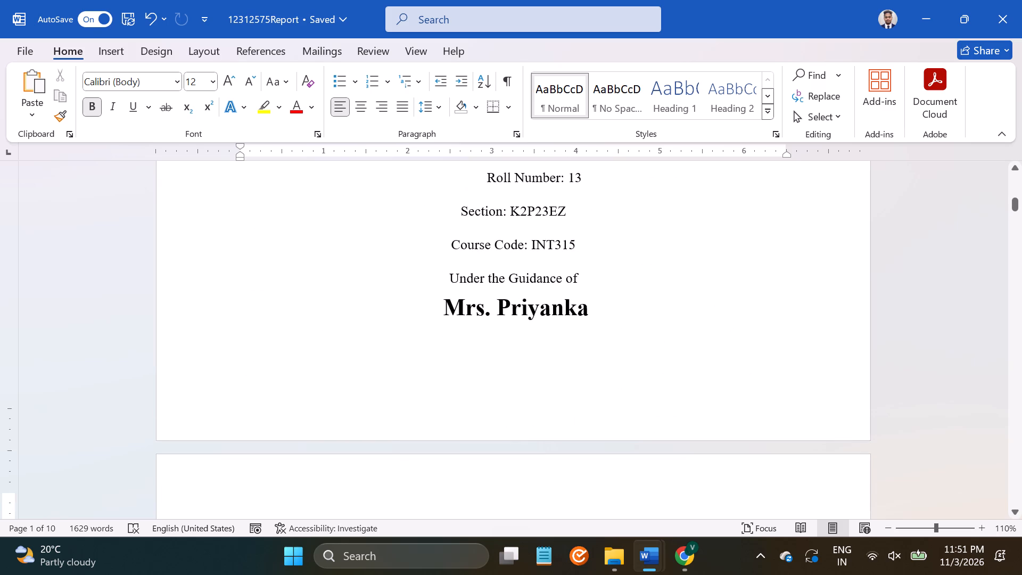
pyautogui.scroll(-9, 492, 282)
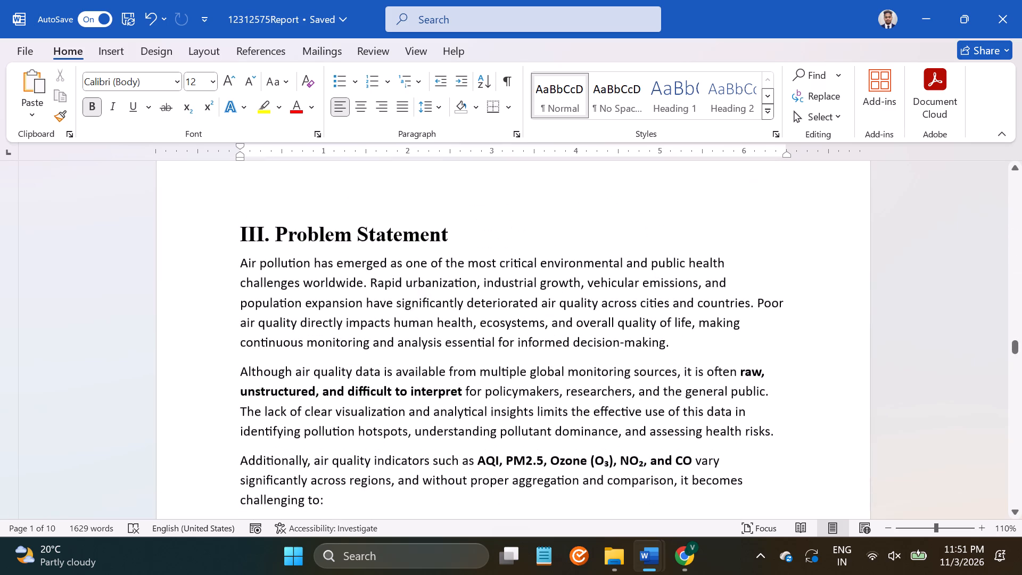
pyautogui.scroll(13, 492, 282)
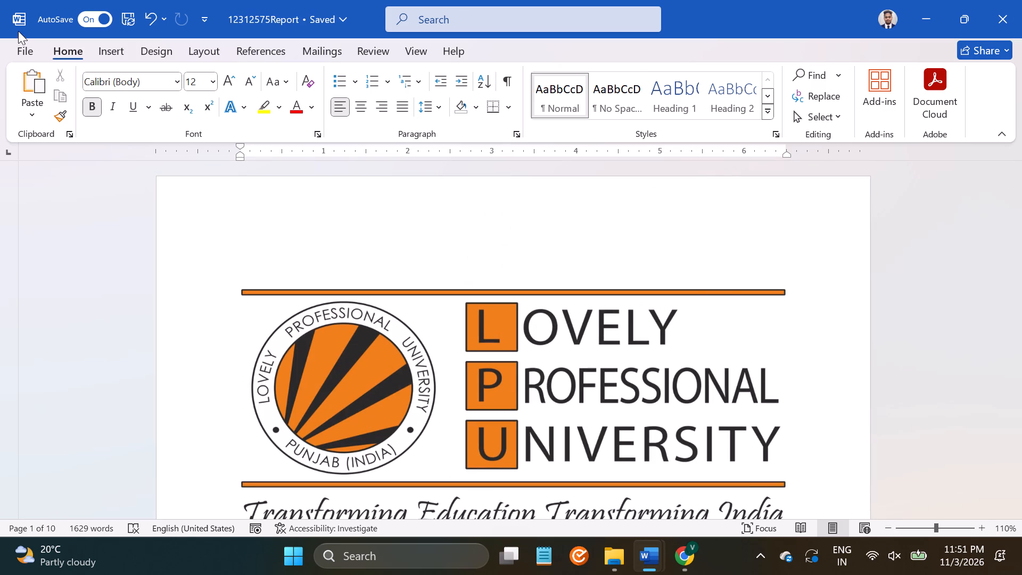
# Save a copy of the report as a PDF in Downloads, overwriting the same-named file, and close the Word document.
pyautogui.click(18, 50)
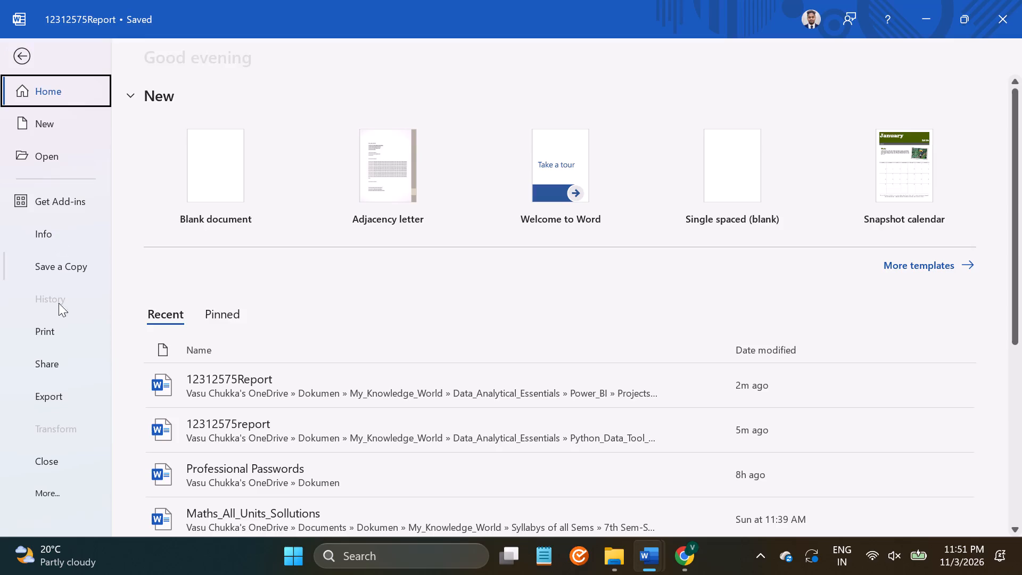
pyautogui.click(73, 270)
pyautogui.click(212, 249)
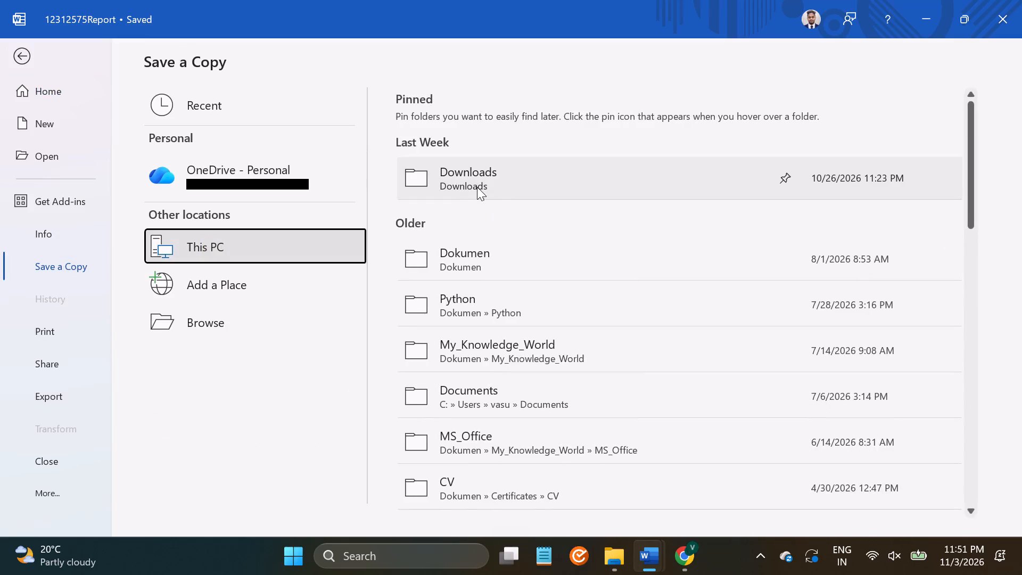
pyautogui.click(477, 187)
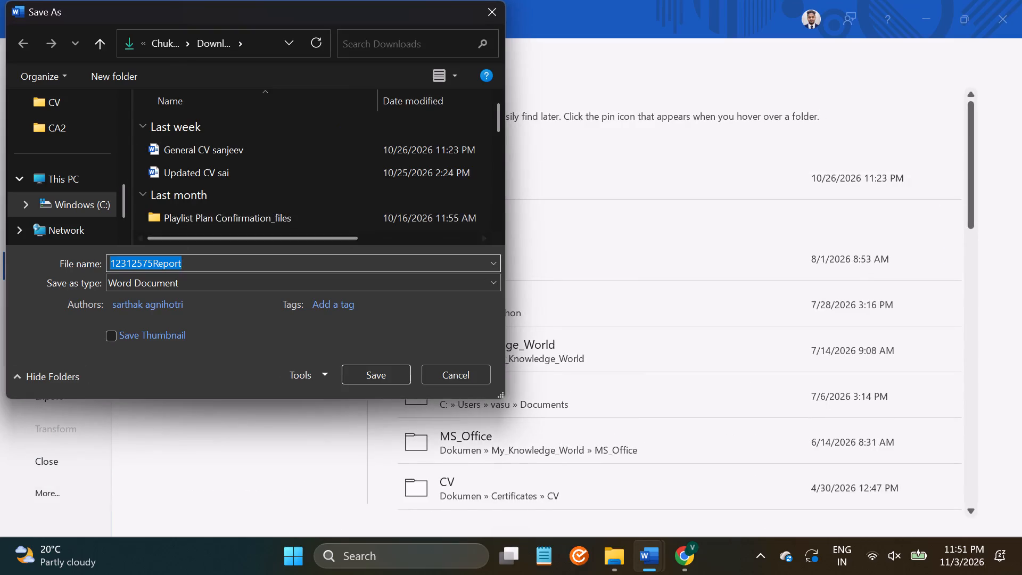
pyautogui.click(196, 261)
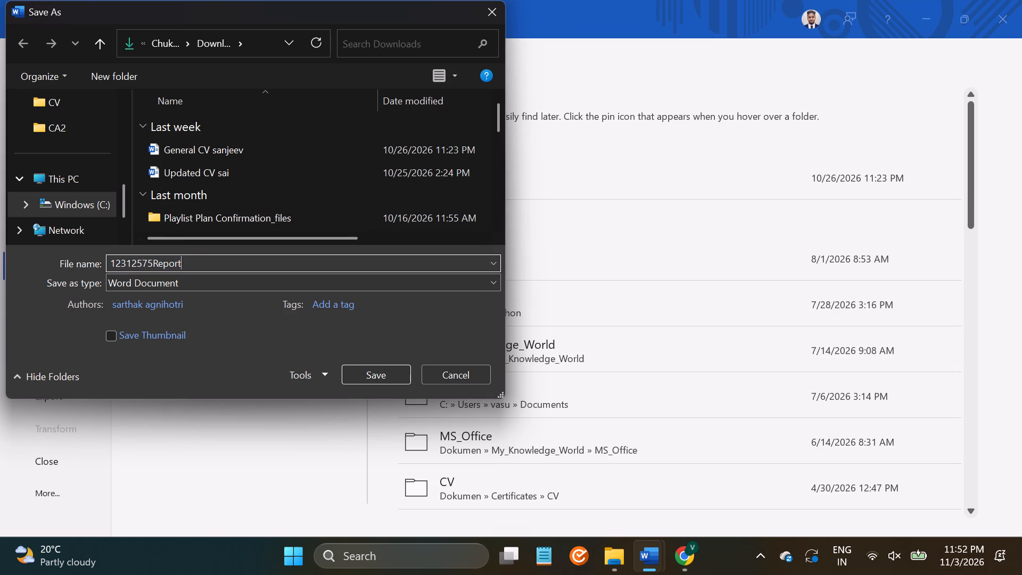
pyautogui.click(328, 275)
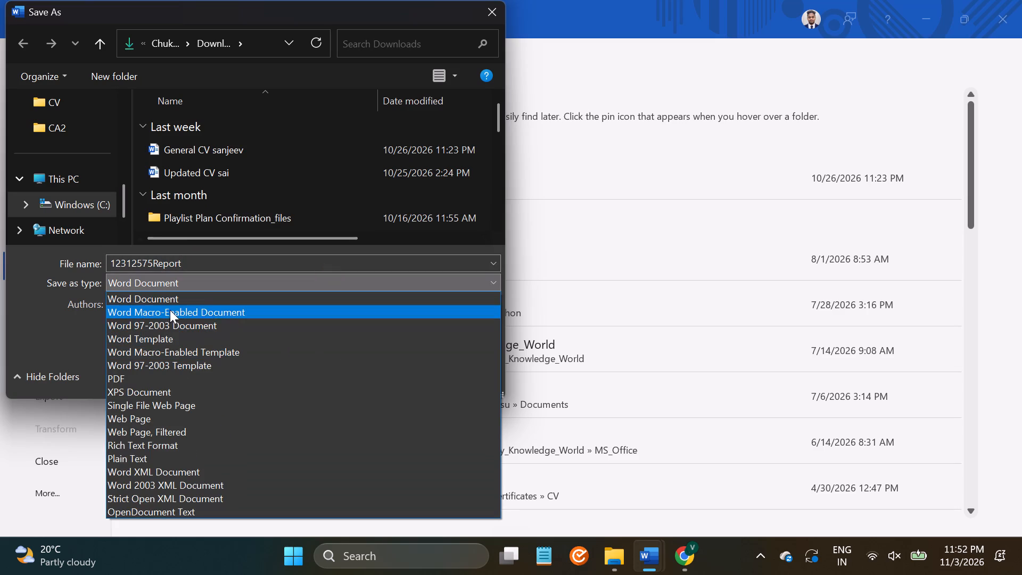
pyautogui.click(144, 381)
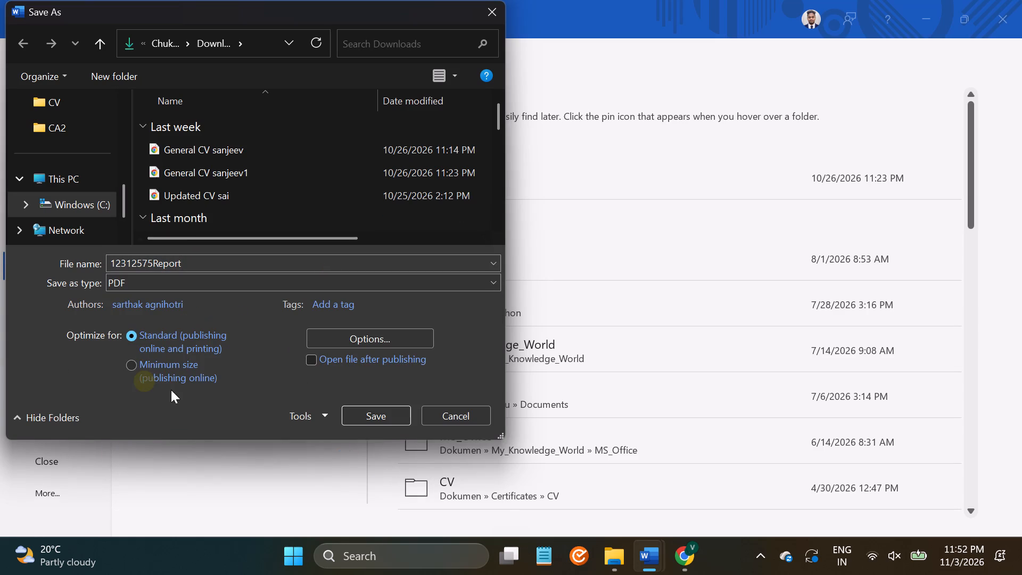
pyautogui.click(384, 423)
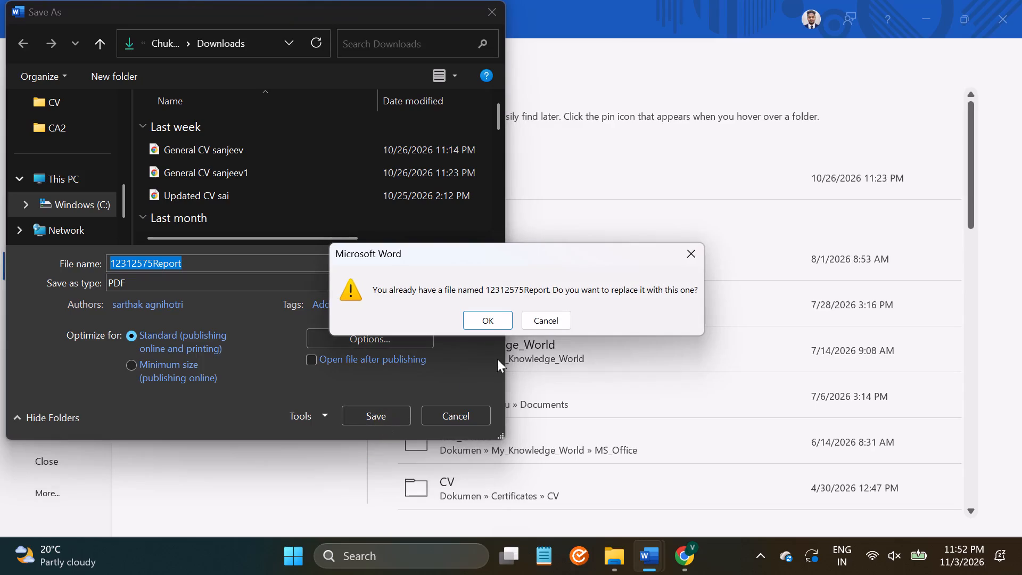
pyautogui.click(481, 316)
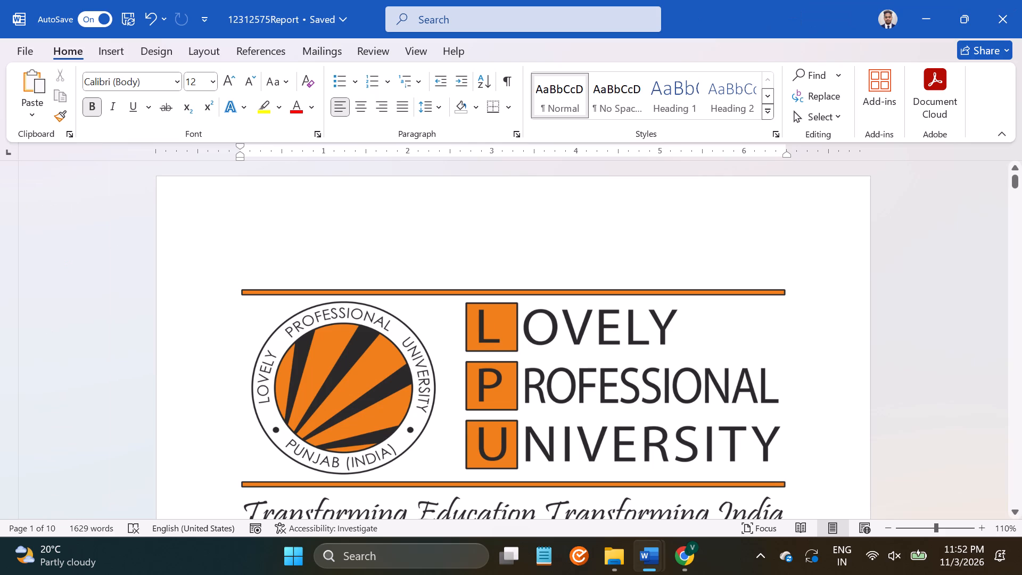
pyautogui.click(1002, 19)
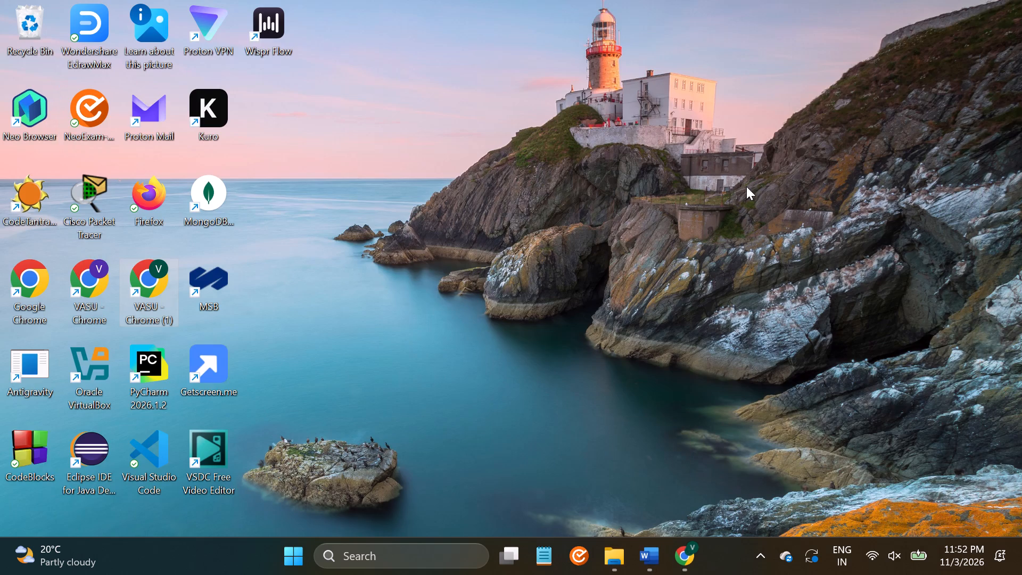
# Switch to File Explorer and open the newly exported report PDF from the Downloads folder.
pyautogui.doubleClick(616, 561)
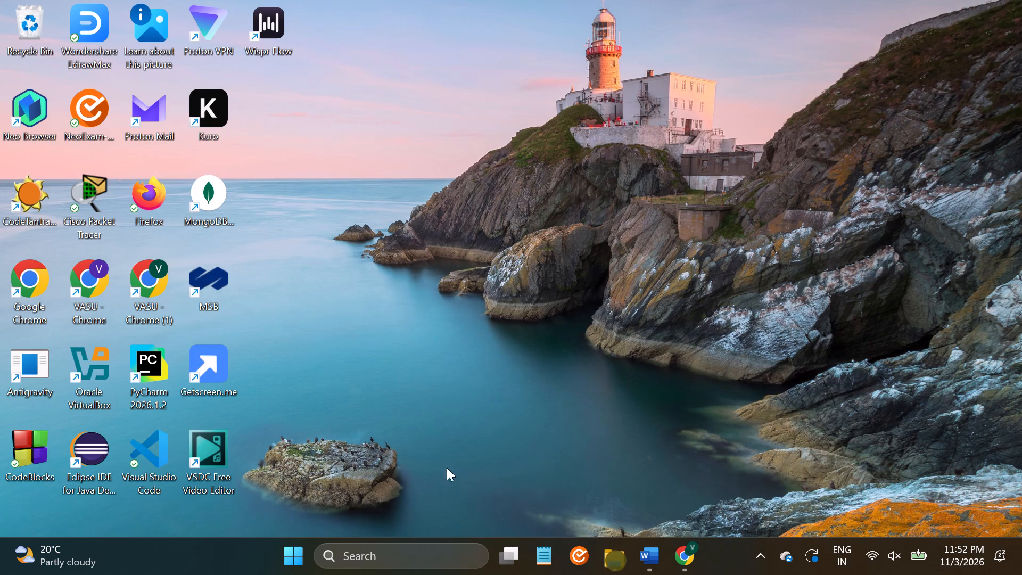
pyautogui.click(609, 555)
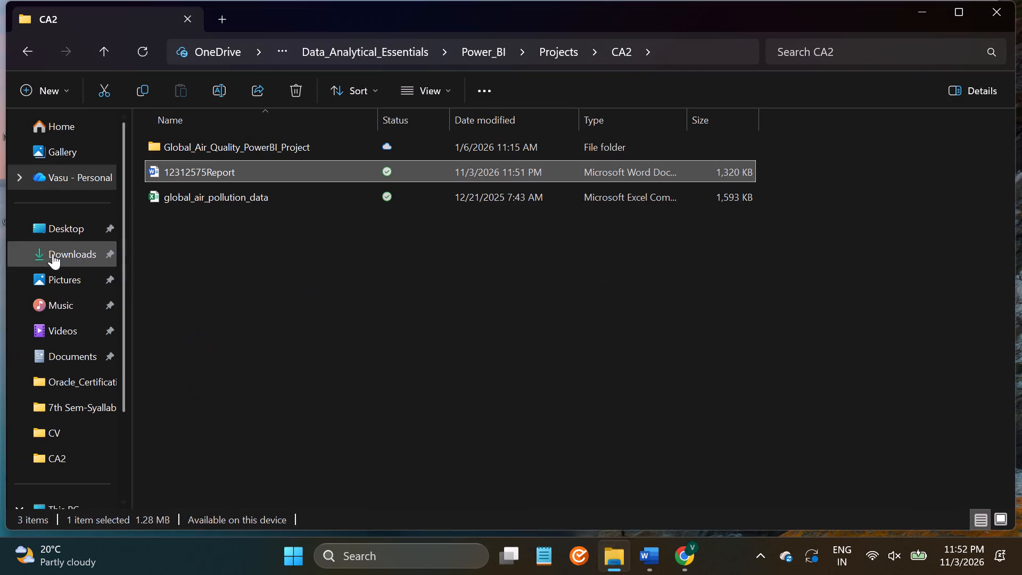
pyautogui.click(60, 263)
pyautogui.doubleClick(221, 161)
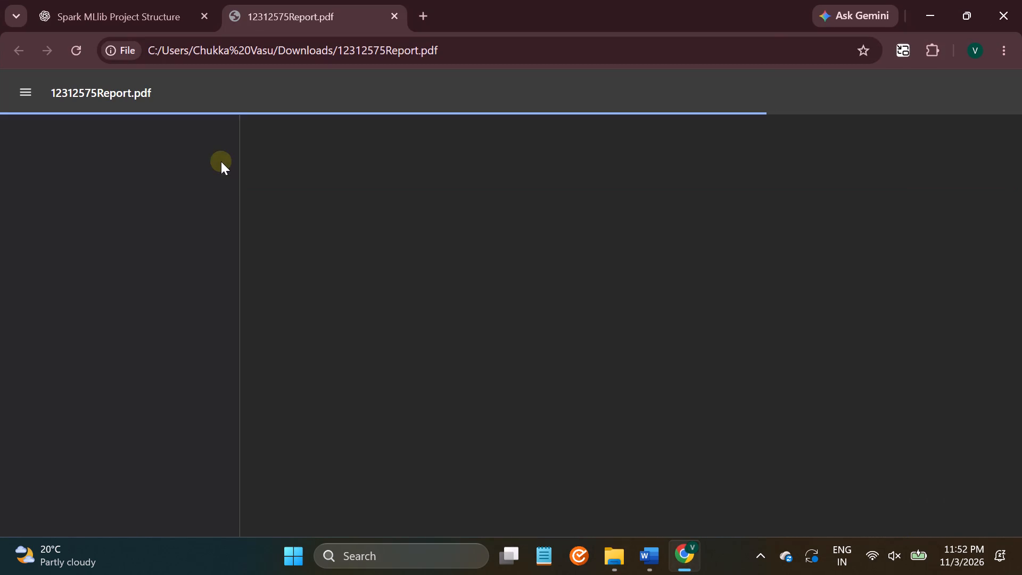
# Check the front page and the start of the Introduction in the exported PDF.
pyautogui.scroll(-4, 491, 341)
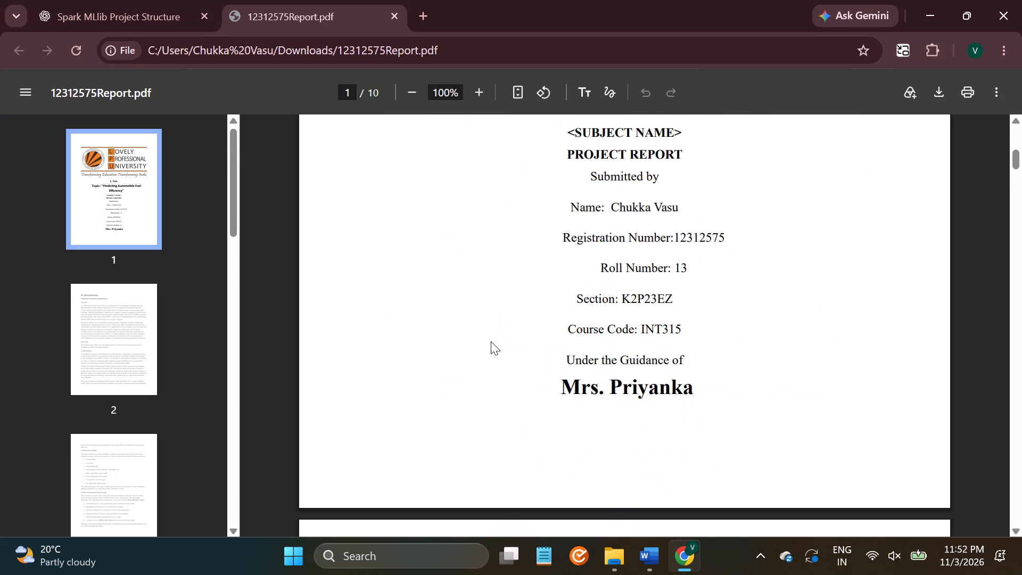
pyautogui.scroll(1, 491, 341)
pyautogui.scroll(-1, 491, 341)
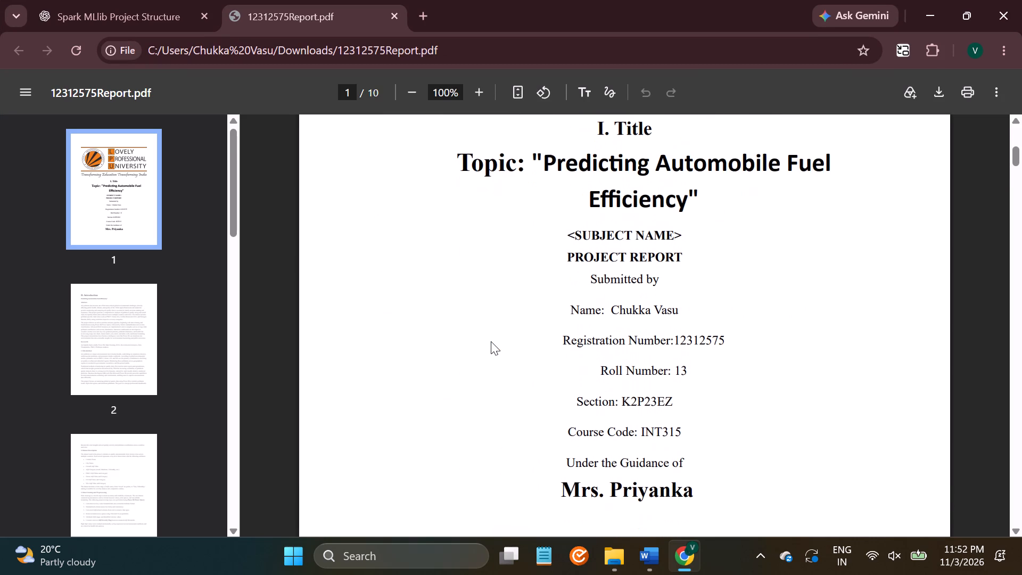
pyautogui.scroll(-4, 491, 341)
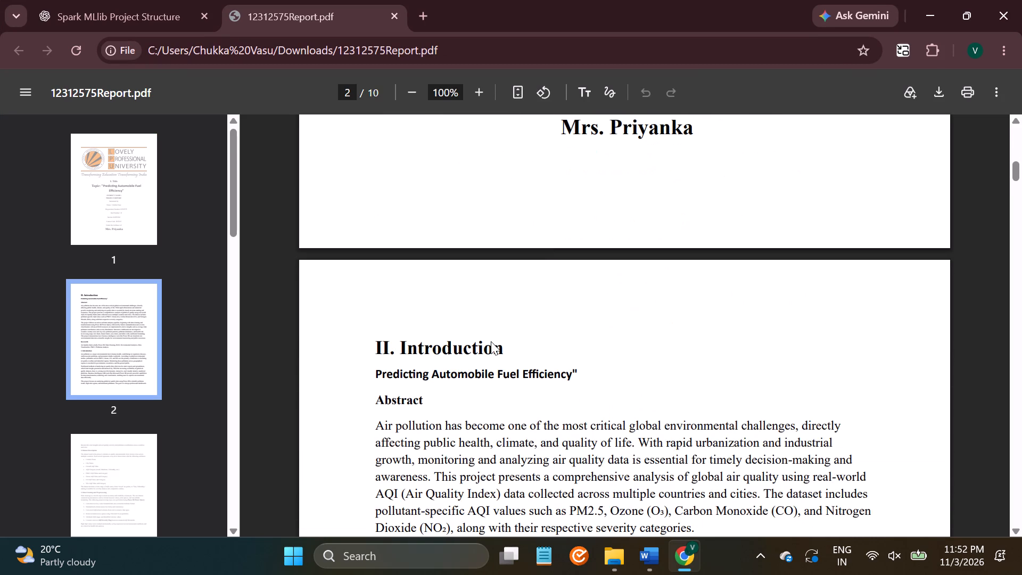
pyautogui.scroll(3, 491, 341)
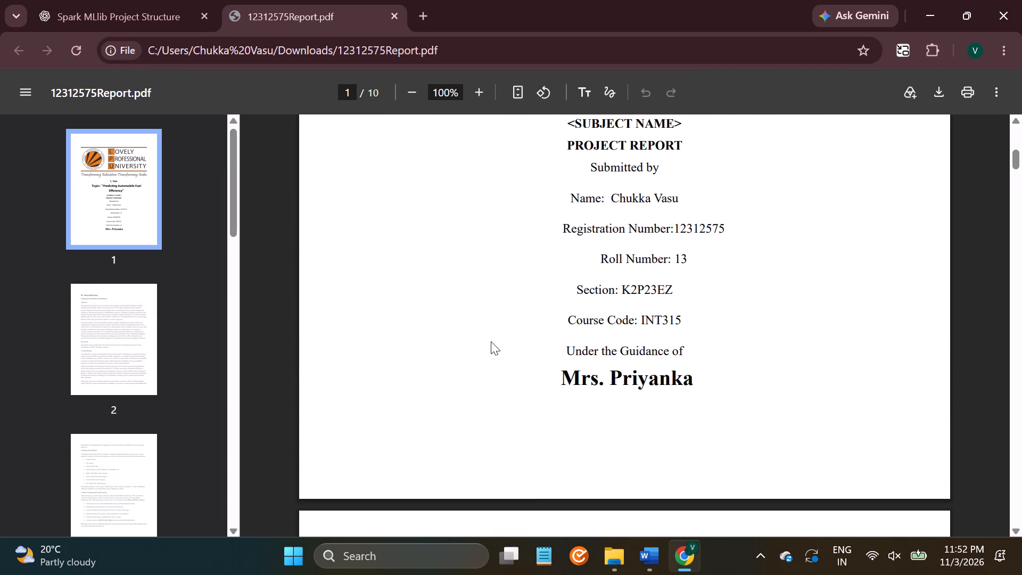
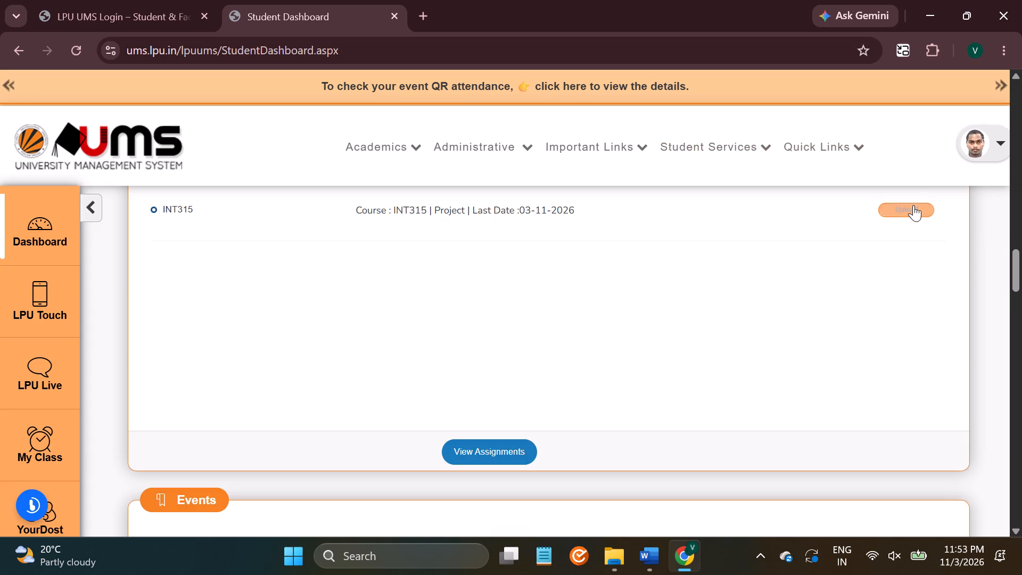
# Open the upload page for the INT315 project from the student dashboard and choose course INT315::CLUSTER COMPUTING with teacher Priyanka.
pyautogui.click(913, 205)
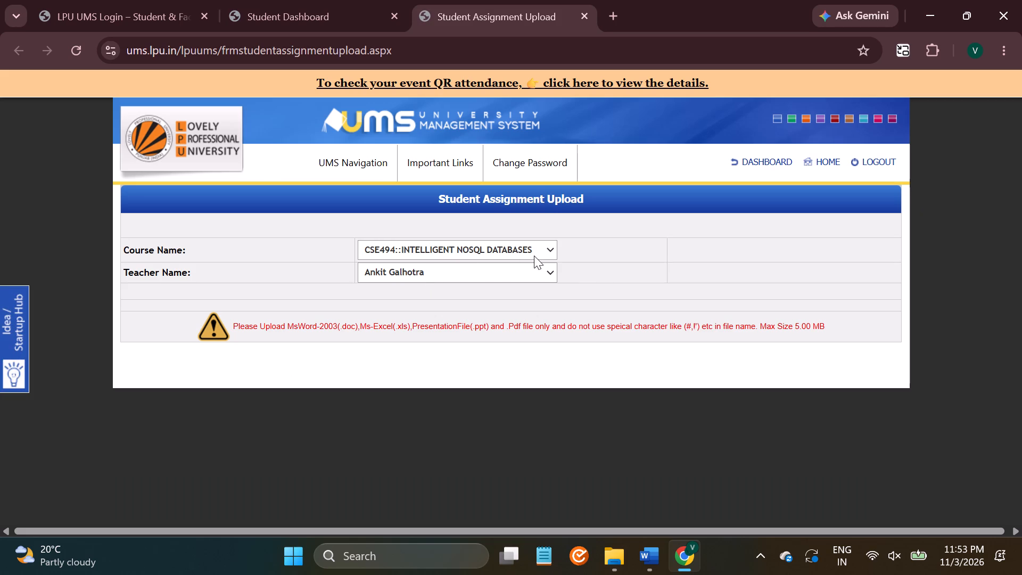
pyautogui.click(548, 251)
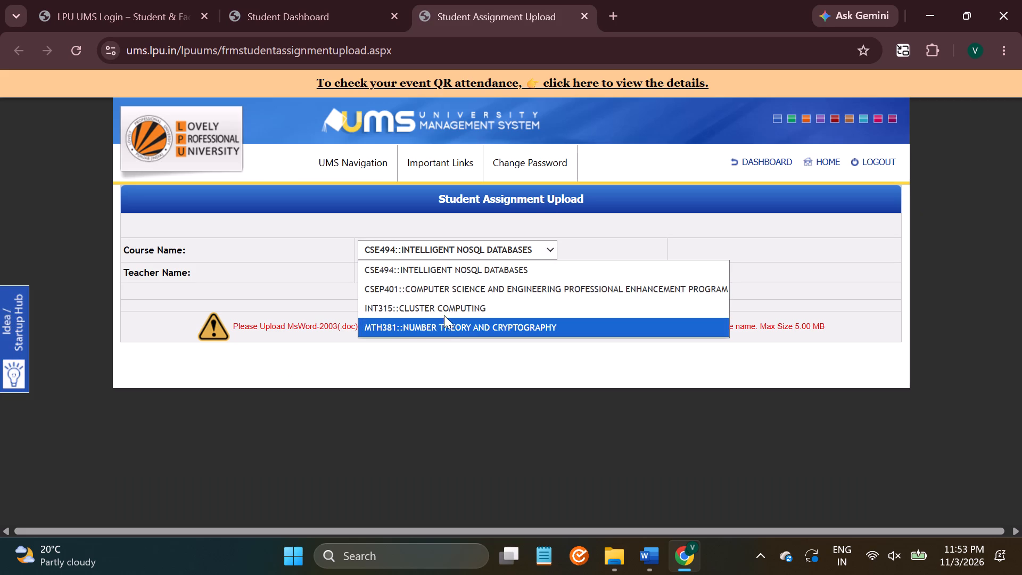
pyautogui.click(444, 311)
pyautogui.click(548, 270)
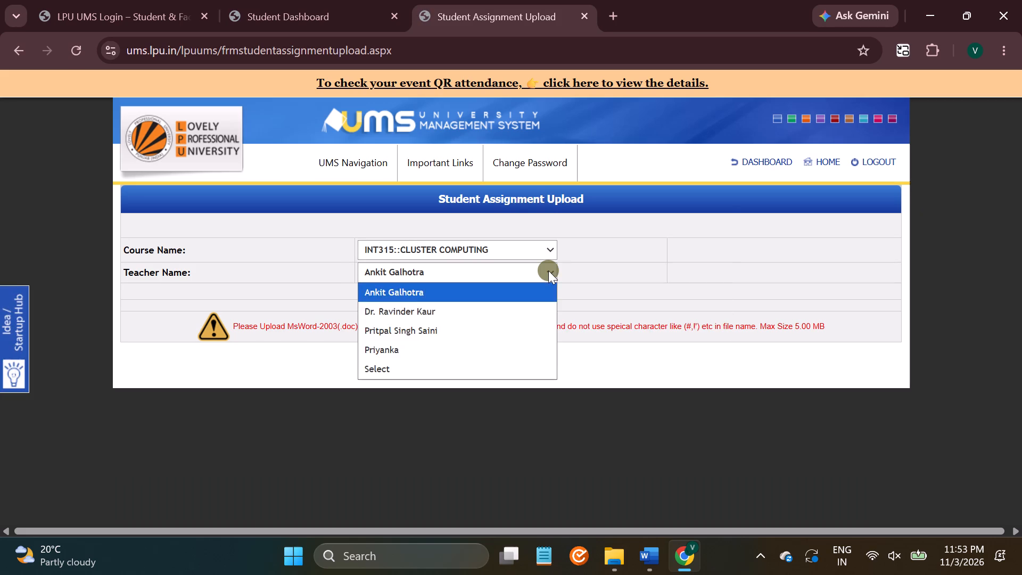
pyautogui.click(437, 348)
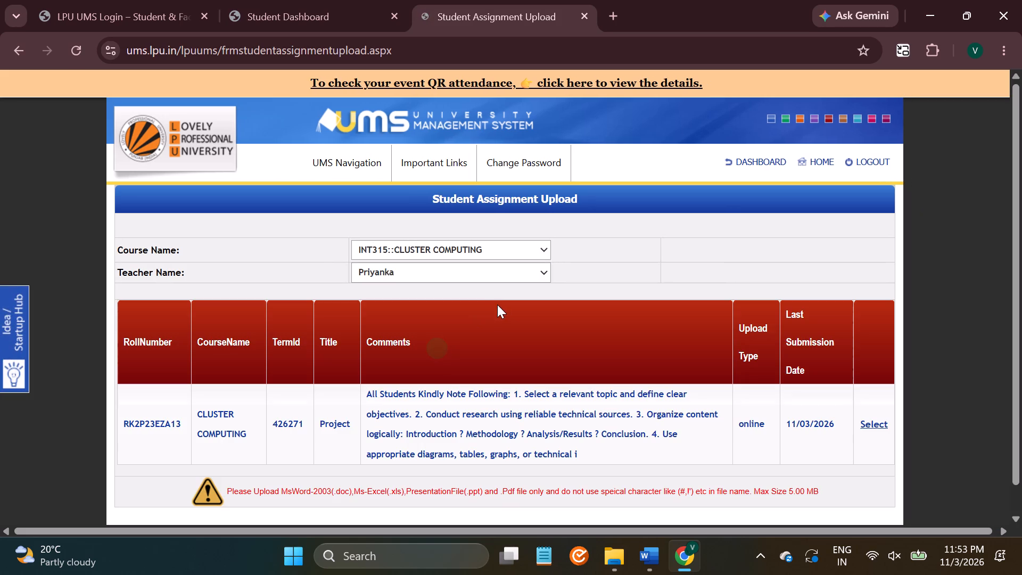
# Attach the newly exported report PDF from Downloads to the Cluster Computing Project assignment and submit it.
pyautogui.scroll(-1, 454, 375)
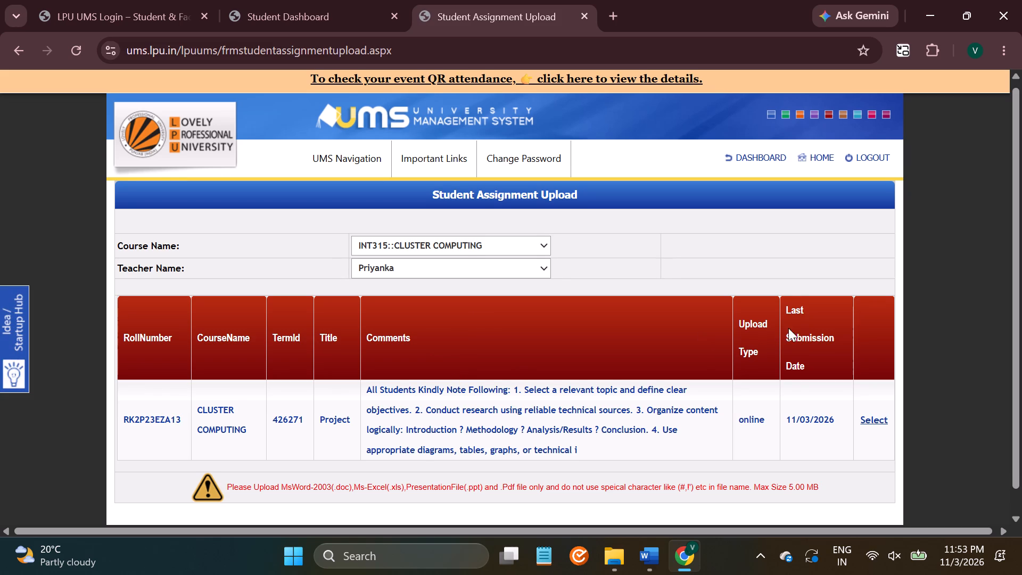
pyautogui.click(866, 399)
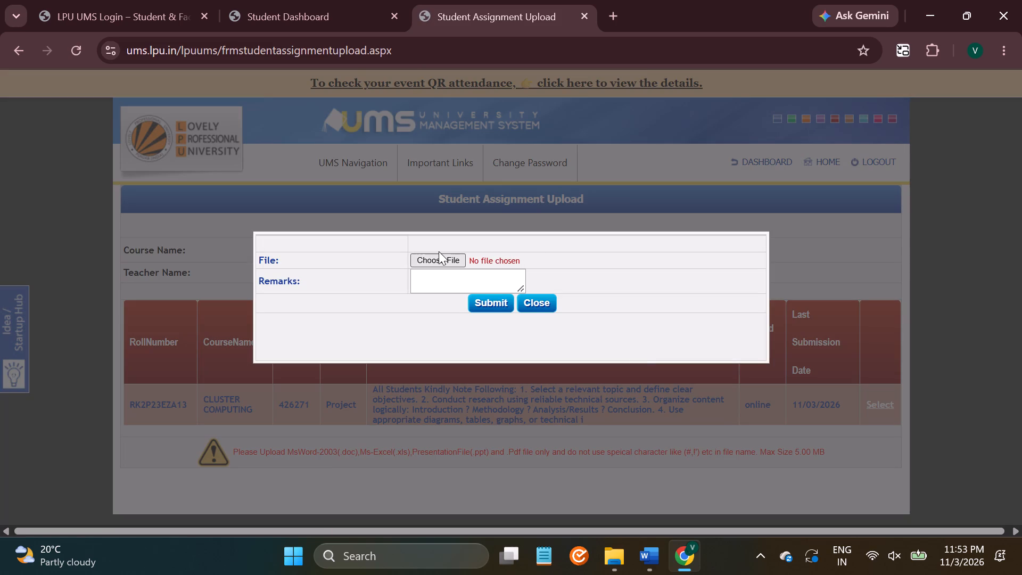
pyautogui.click(440, 260)
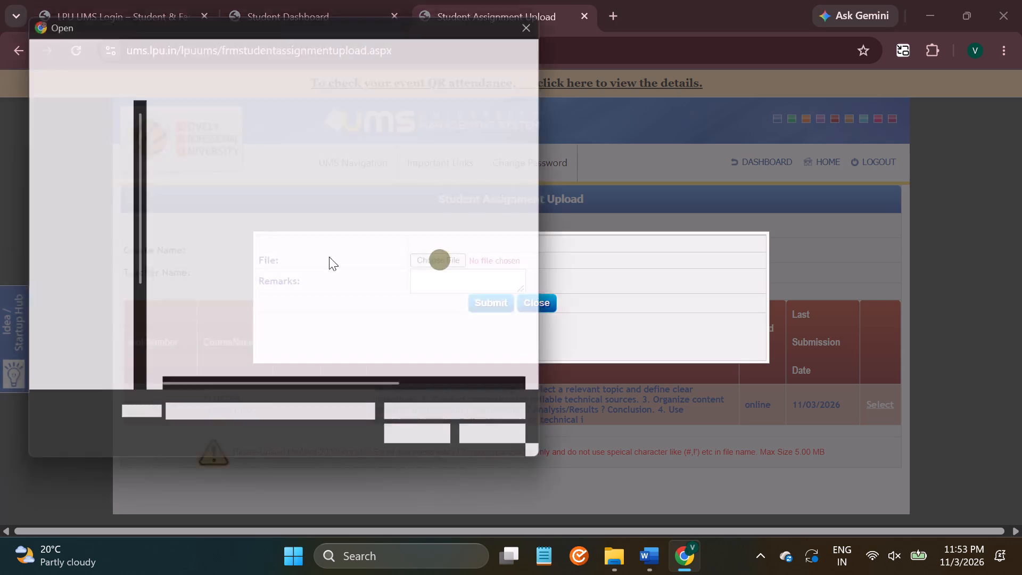
pyautogui.click(74, 180)
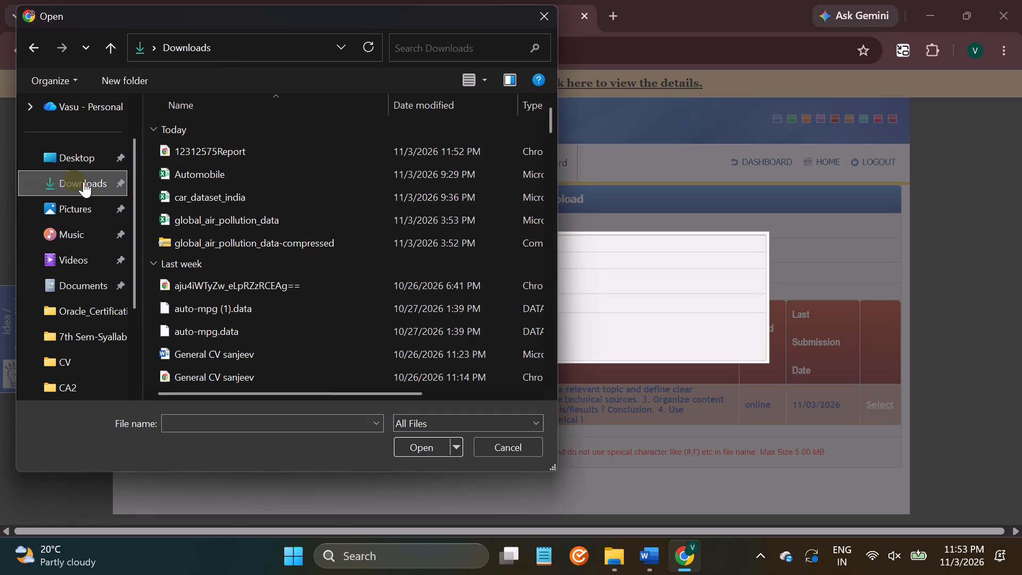
pyautogui.click(217, 157)
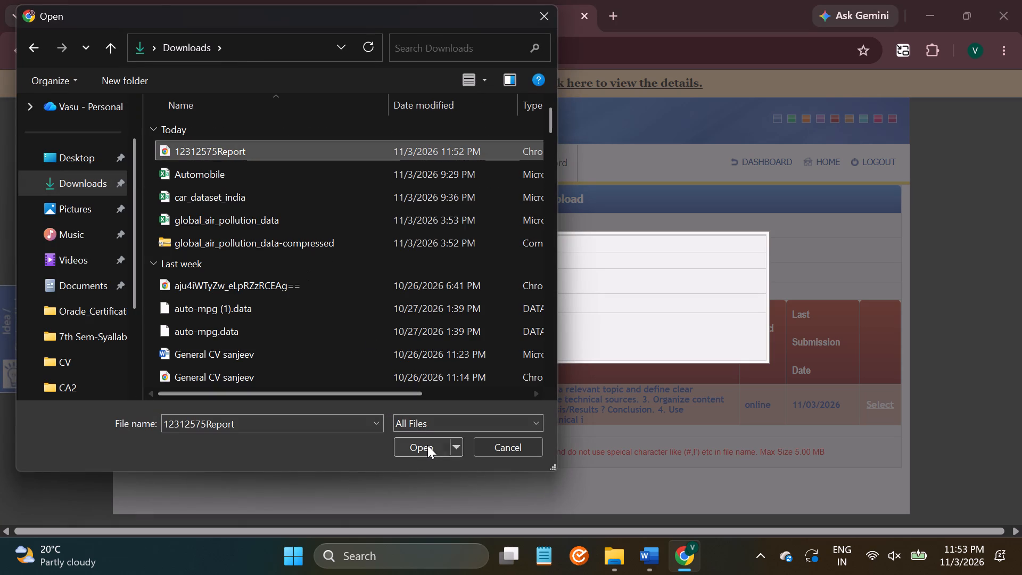
pyautogui.click(427, 445)
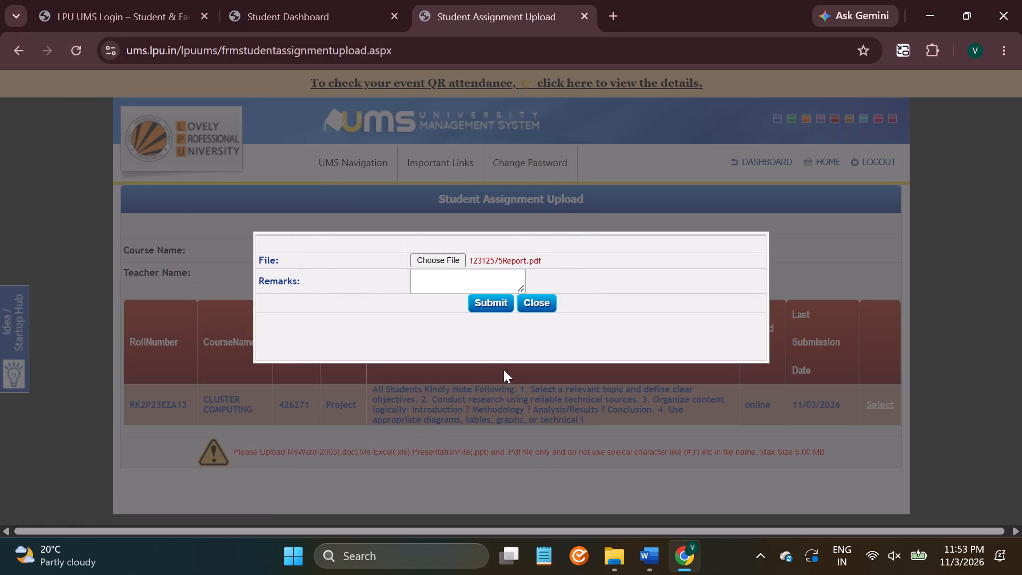
pyautogui.click(493, 303)
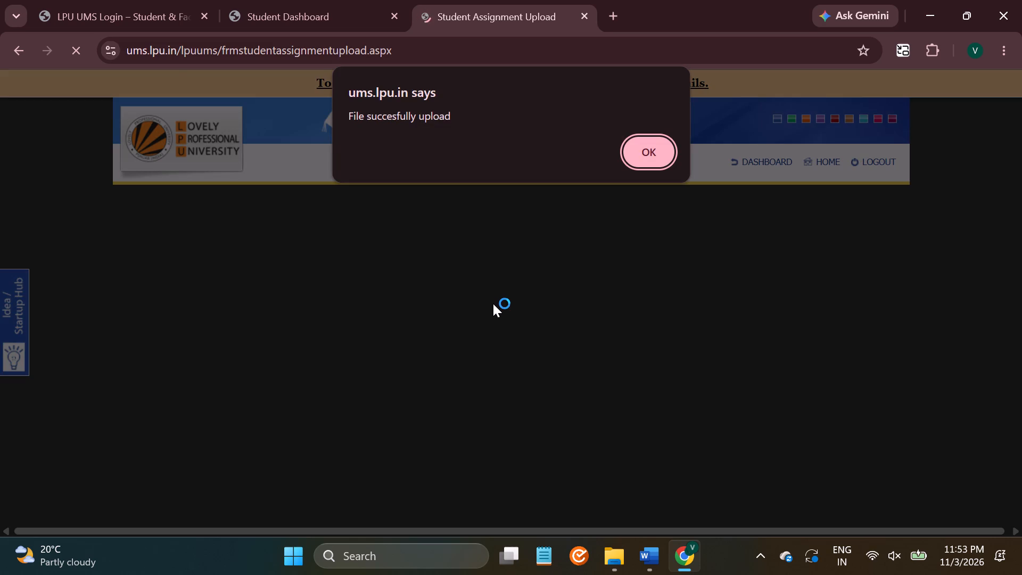
pyautogui.click(650, 158)
# Close the Student Assignment Upload page and return to the student dashboard.
pyautogui.scroll(-1, 581, 346)
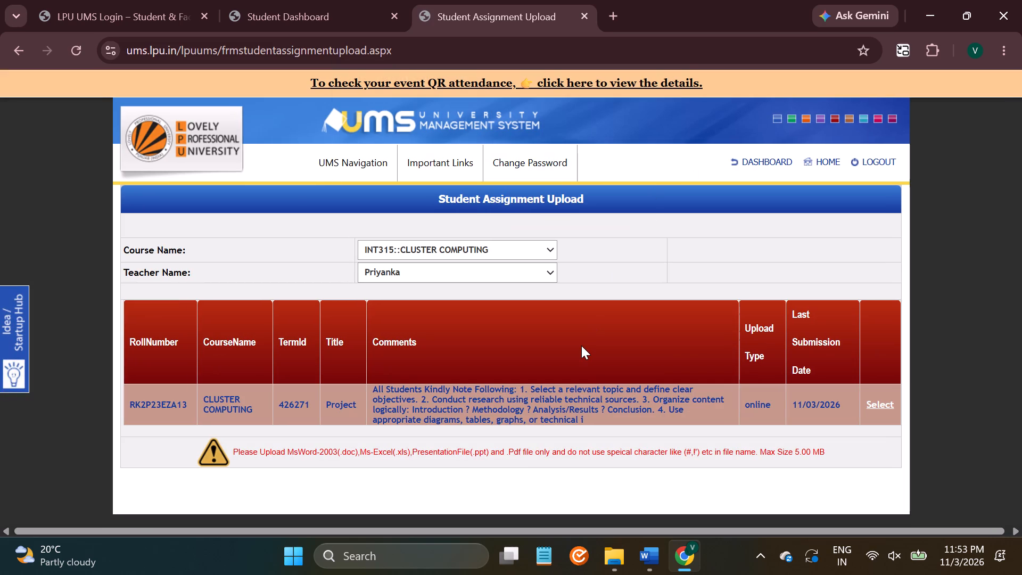
pyautogui.scroll(-1, 581, 346)
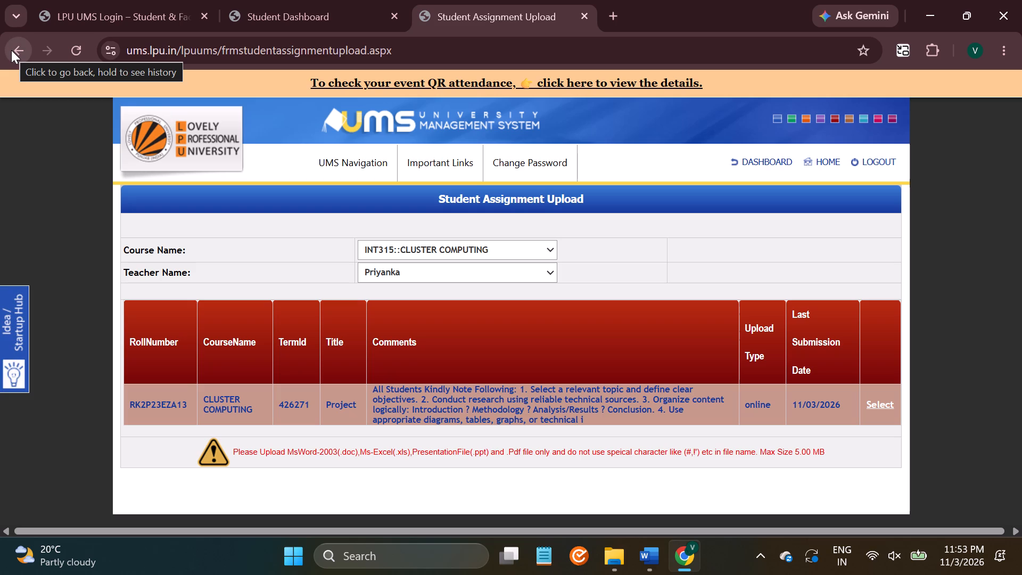
pyautogui.click(11, 50)
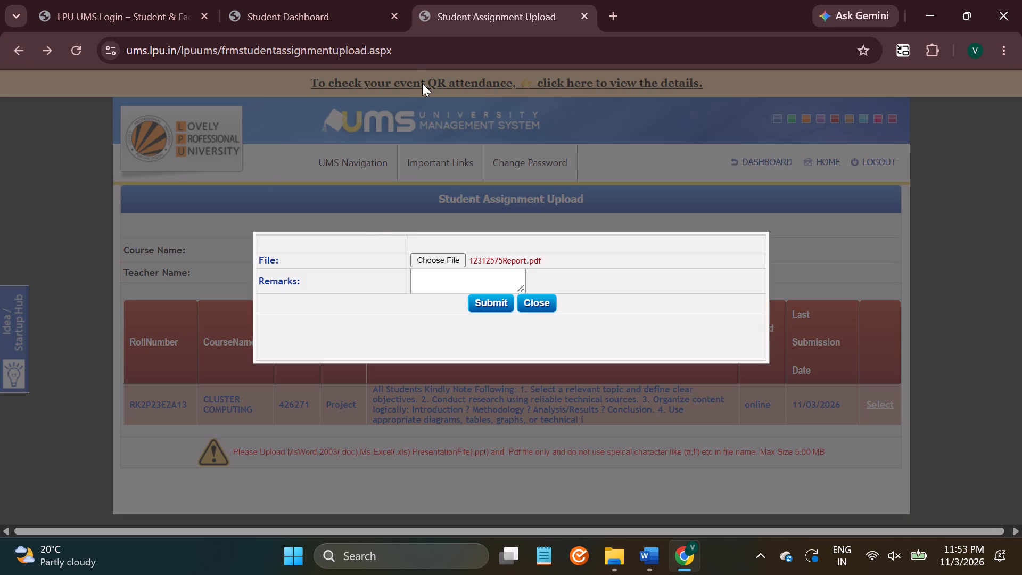
pyautogui.click(588, 18)
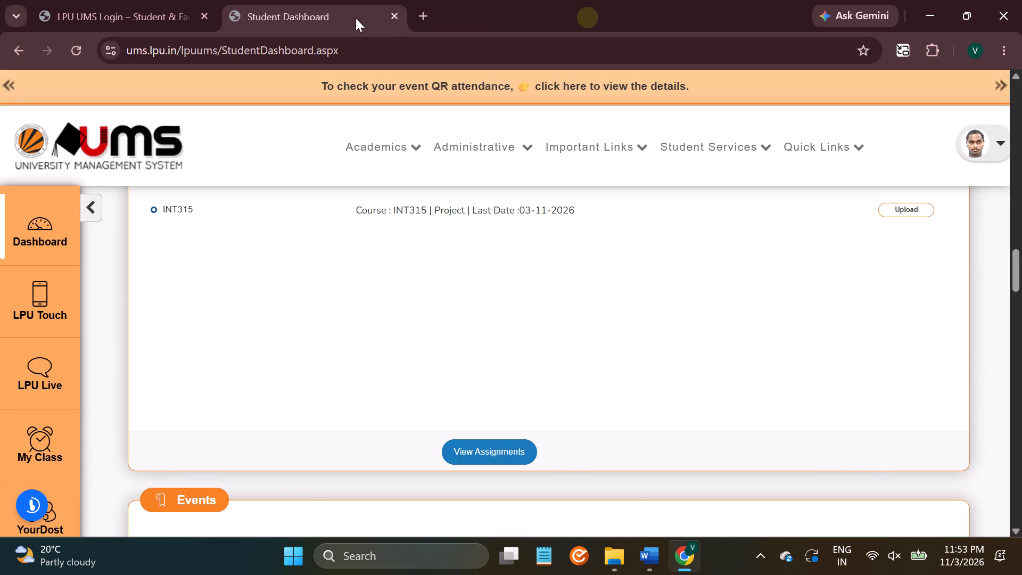
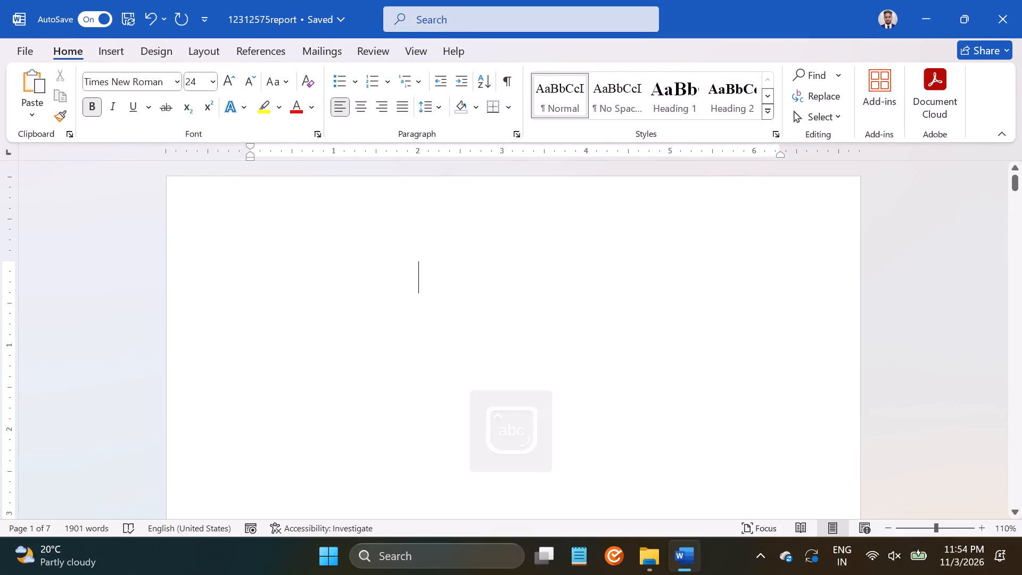
# Close the open Word report after checking its blank first page.
pyautogui.scroll(2, 690, 248)
pyautogui.scroll(-5, 612, 261)
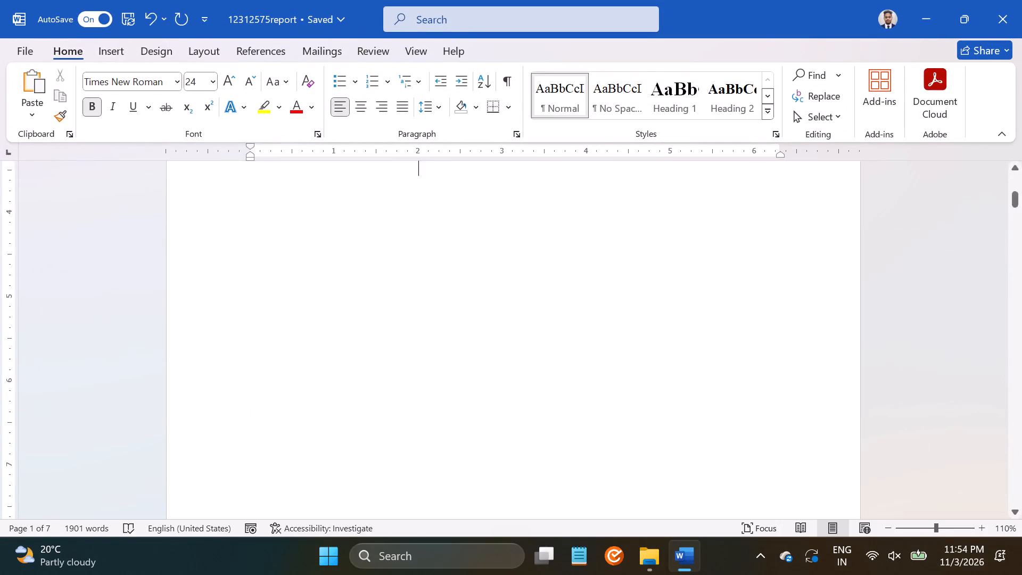
pyautogui.scroll(-2, 612, 261)
pyautogui.scroll(5, 612, 261)
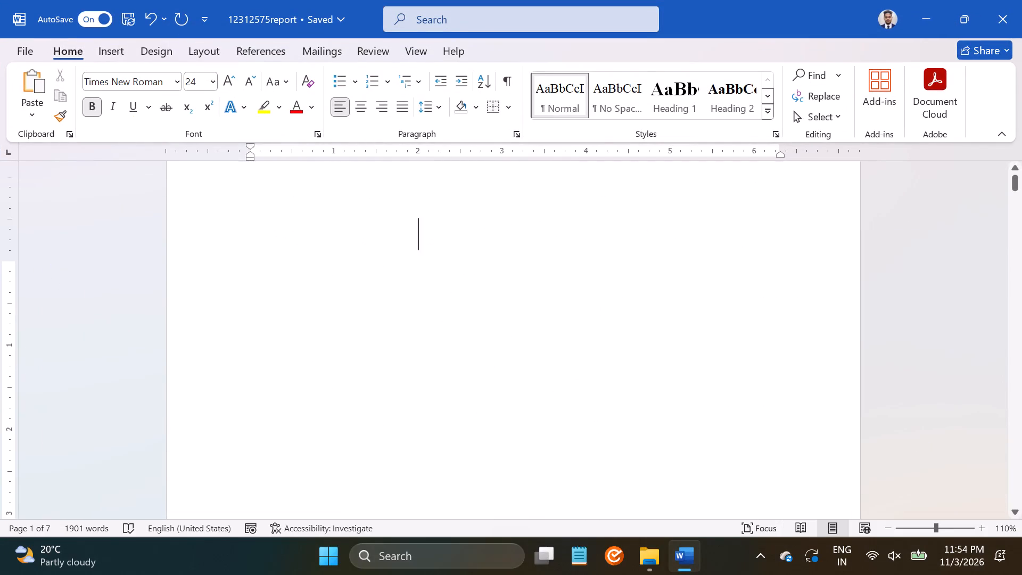
pyautogui.click(1021, 0)
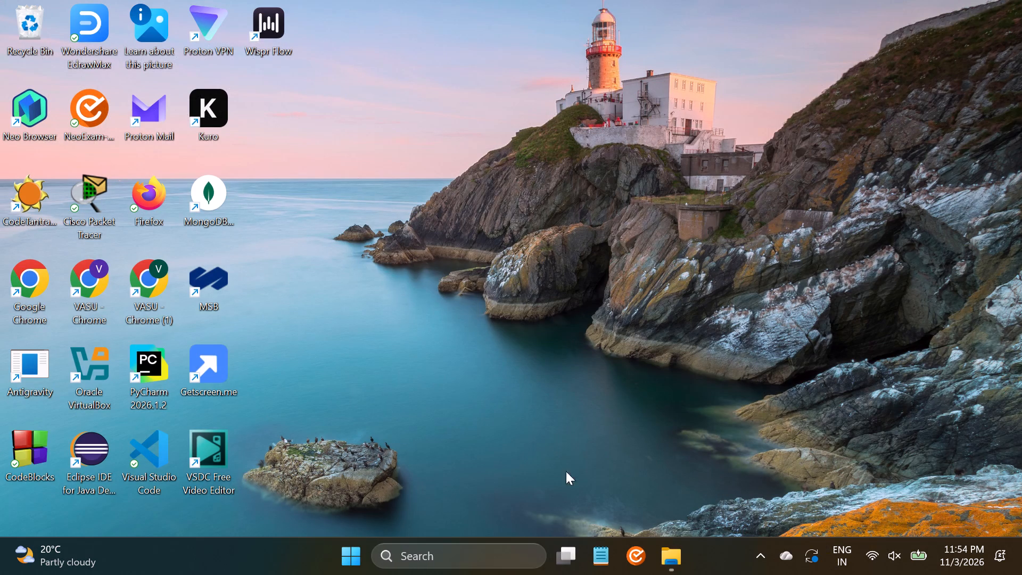
# Open the Word report stored in Documents under My_Knowledge_World, Data_Analytical_Essentials, Power_BI, Projects, CA2.
pyautogui.click(666, 549)
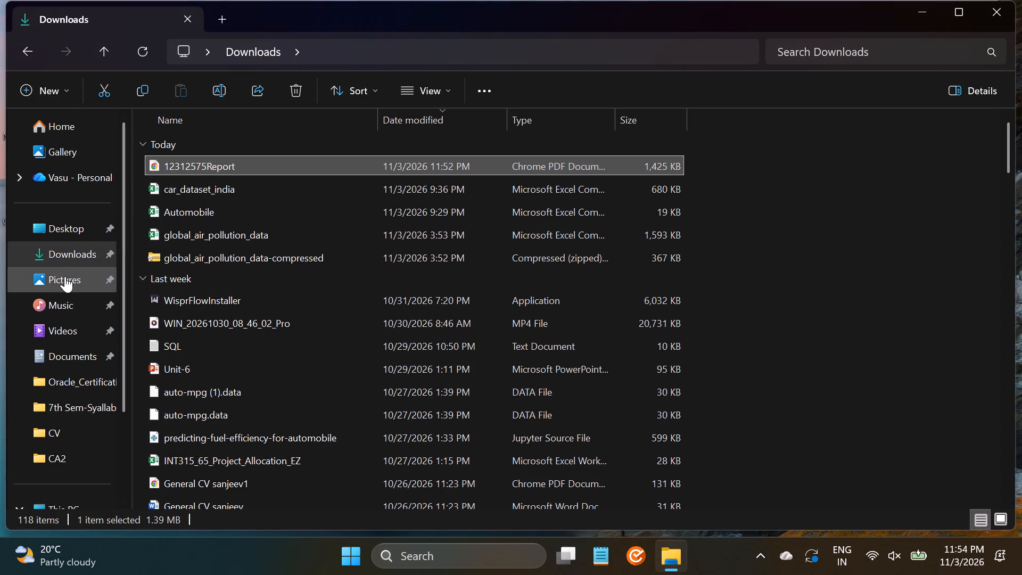
pyautogui.click(73, 345)
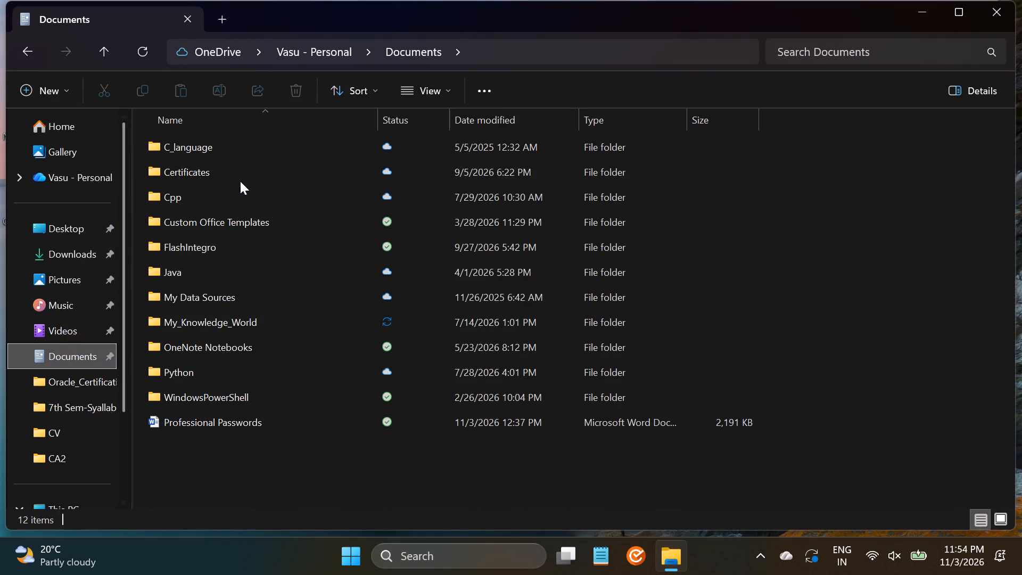
pyautogui.doubleClick(218, 323)
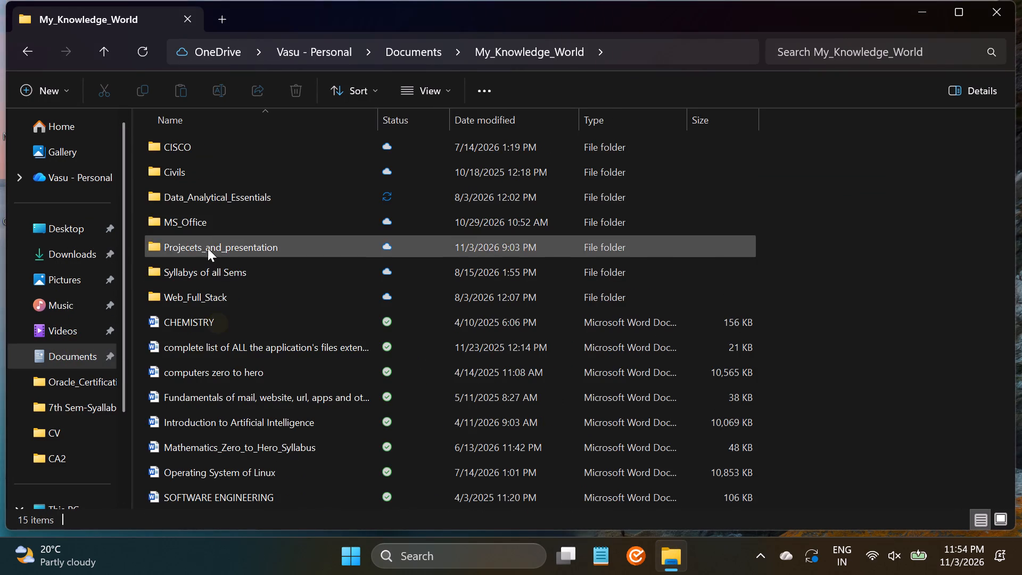
pyautogui.doubleClick(204, 193)
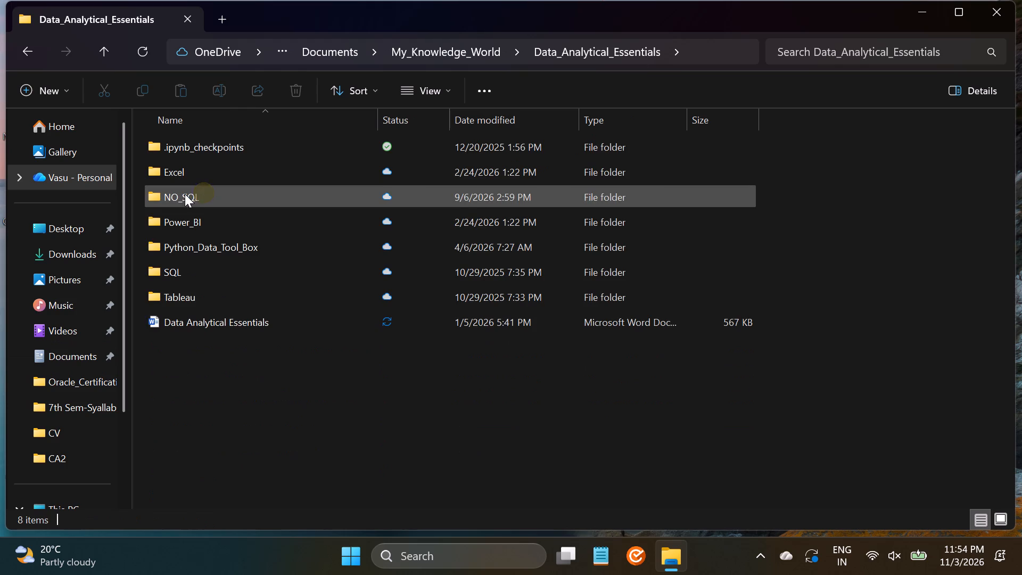
pyautogui.doubleClick(175, 221)
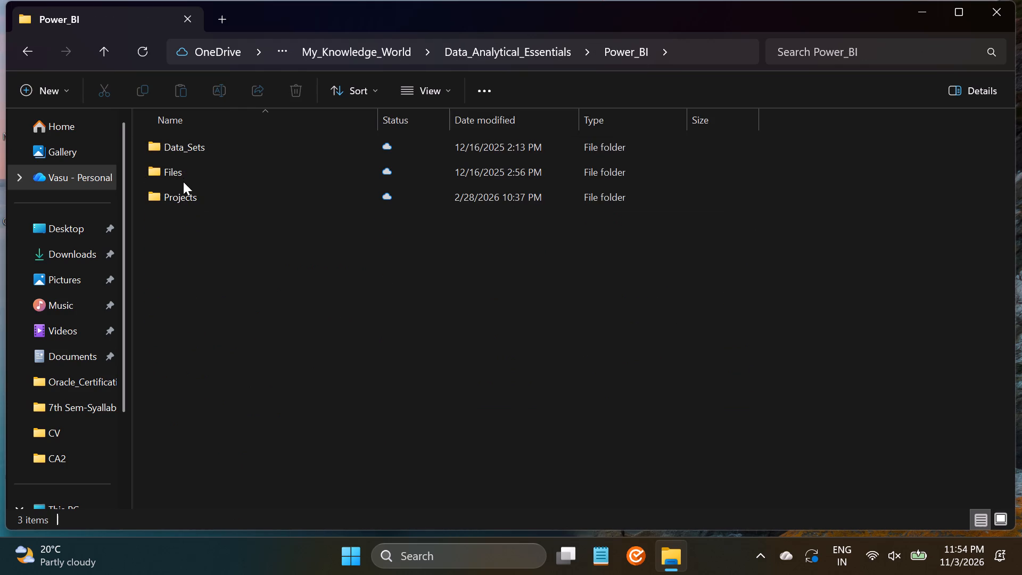
pyautogui.doubleClick(185, 193)
pyautogui.doubleClick(187, 175)
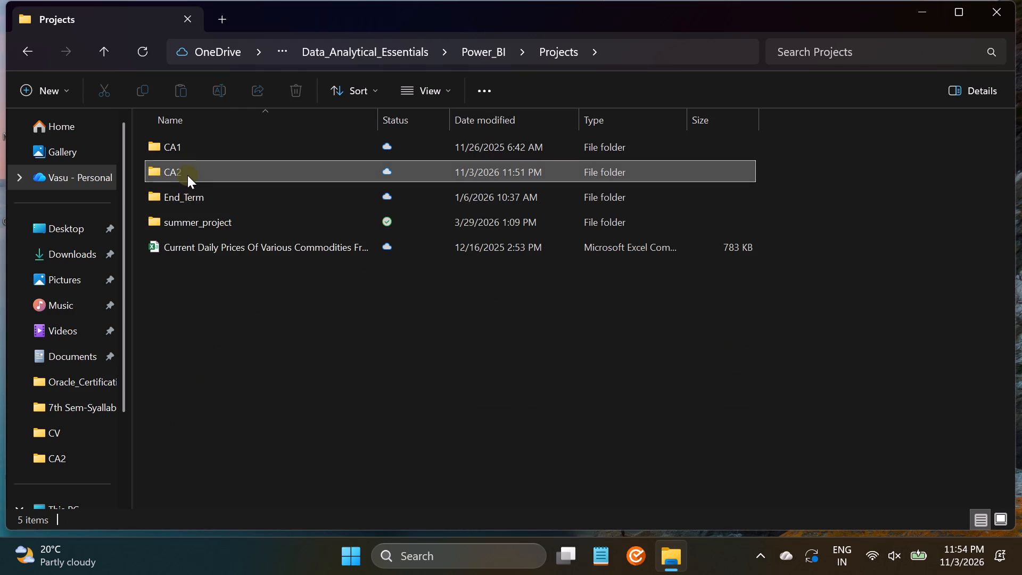
pyautogui.doubleClick(197, 172)
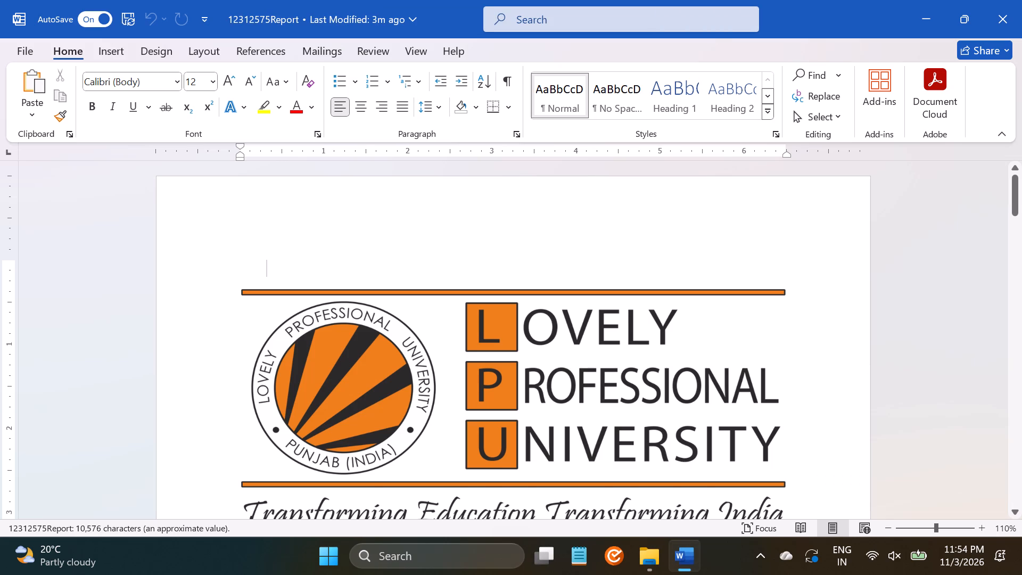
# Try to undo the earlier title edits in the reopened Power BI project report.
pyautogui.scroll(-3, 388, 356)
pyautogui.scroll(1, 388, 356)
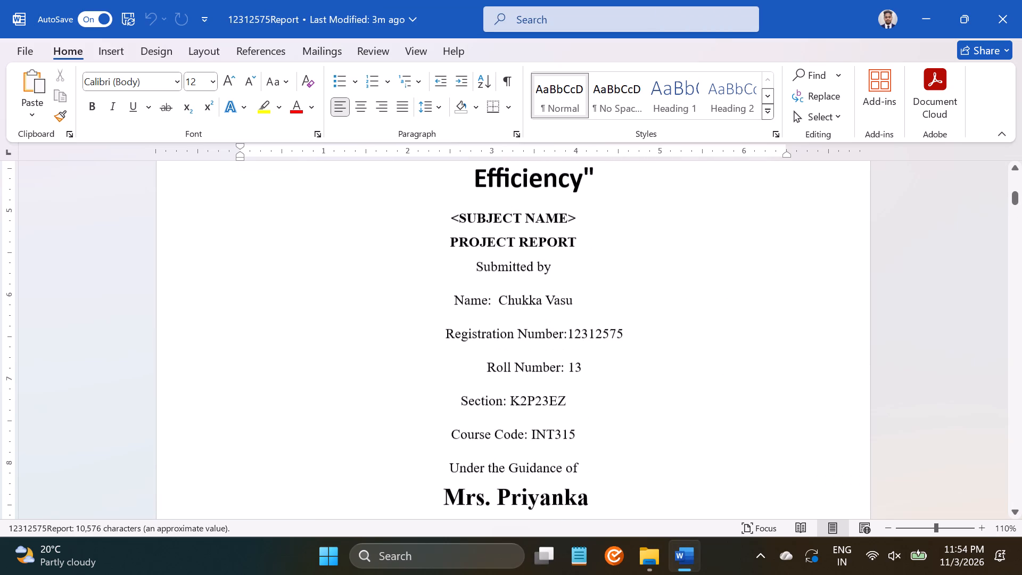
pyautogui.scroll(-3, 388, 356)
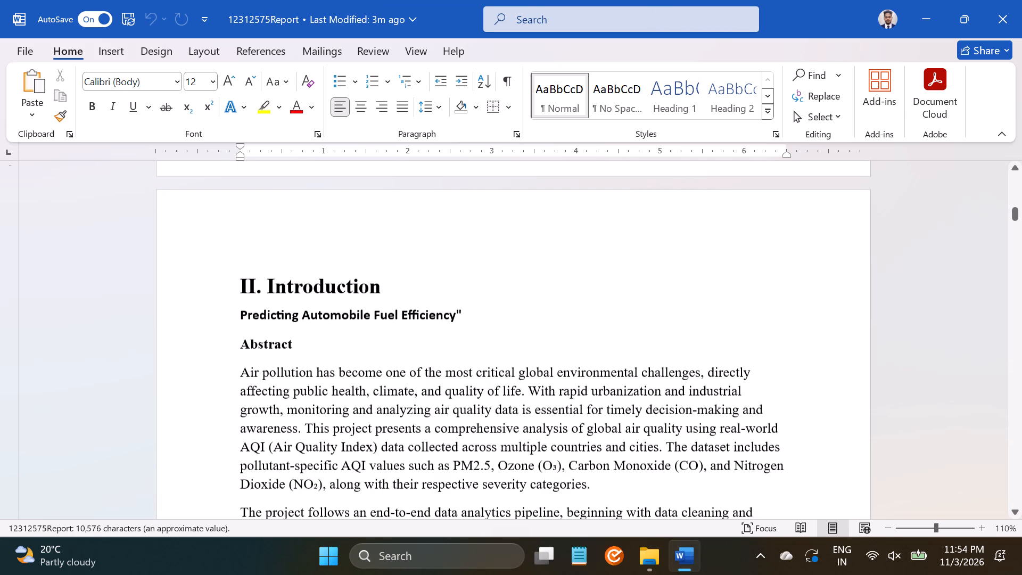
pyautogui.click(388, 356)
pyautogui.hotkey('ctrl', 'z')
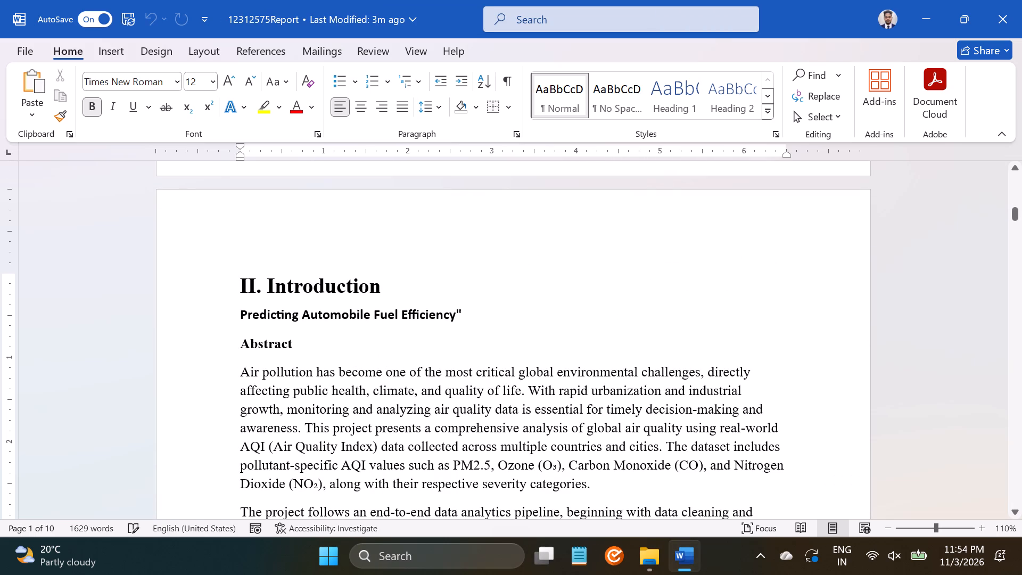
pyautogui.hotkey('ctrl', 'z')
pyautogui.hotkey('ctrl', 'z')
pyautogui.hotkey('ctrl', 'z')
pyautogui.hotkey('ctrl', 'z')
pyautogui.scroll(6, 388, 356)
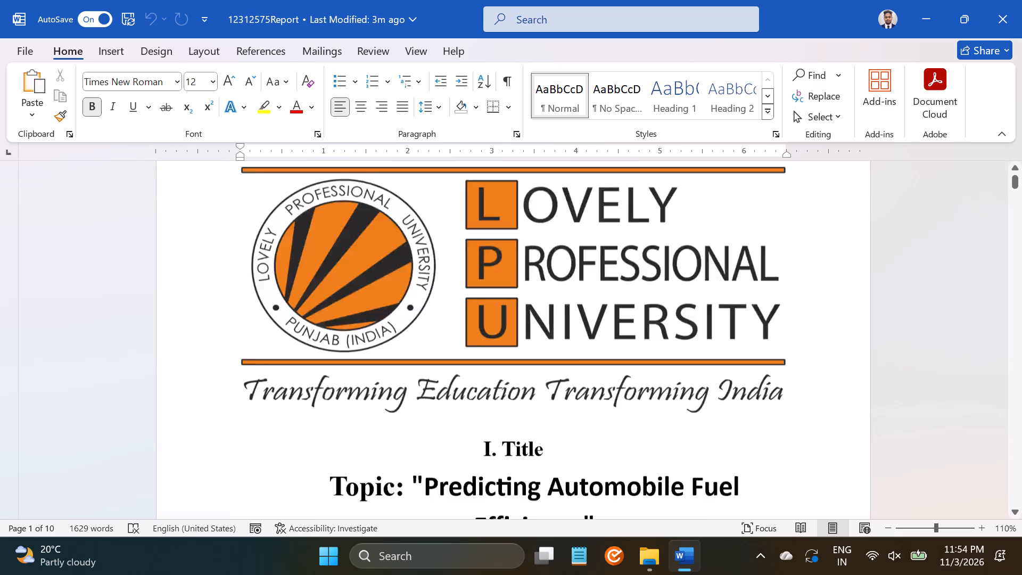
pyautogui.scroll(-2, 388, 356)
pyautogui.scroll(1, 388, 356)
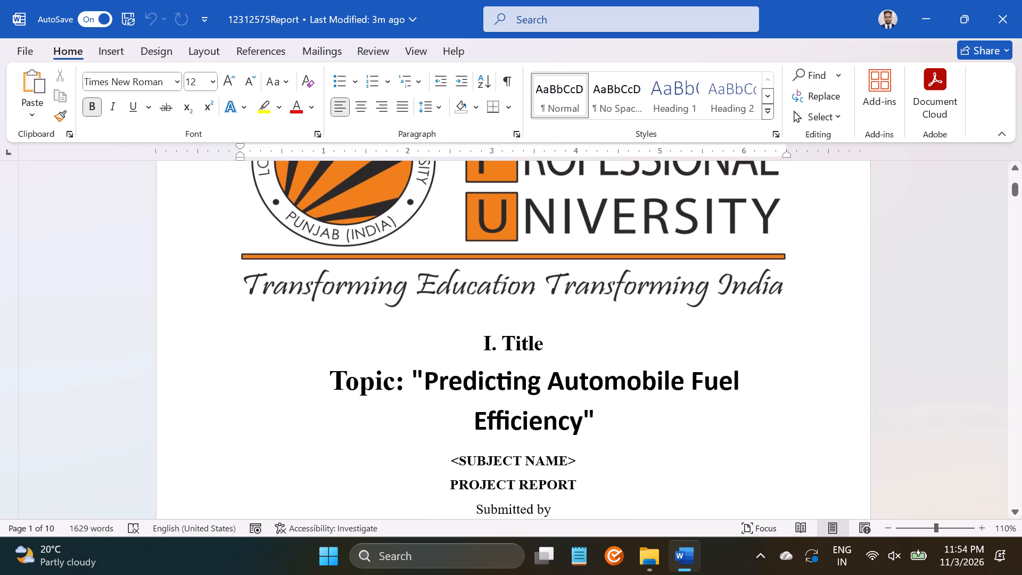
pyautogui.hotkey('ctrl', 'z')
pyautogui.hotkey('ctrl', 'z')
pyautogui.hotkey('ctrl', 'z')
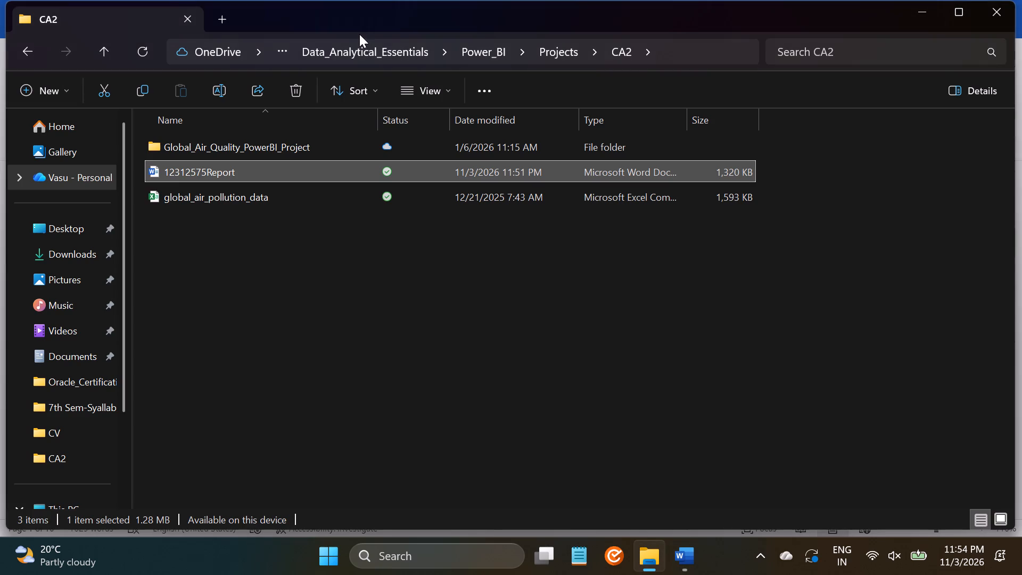
# Open the Word report stored in Data_Analytical_Essentials under Python_Data_Tool_Box, Spyder, Projects, CA2.
pyautogui.click(23, 48)
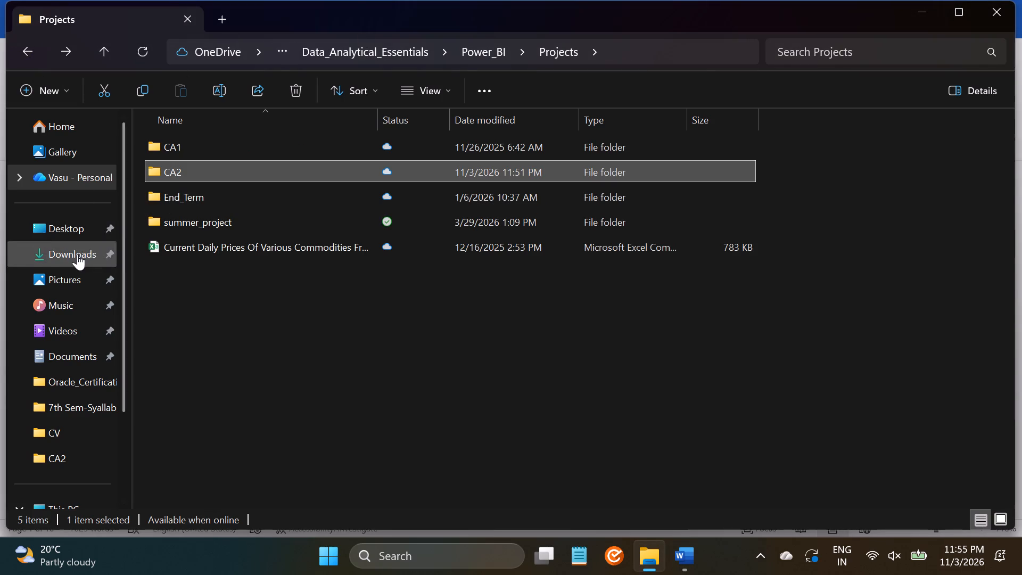
pyautogui.click(65, 364)
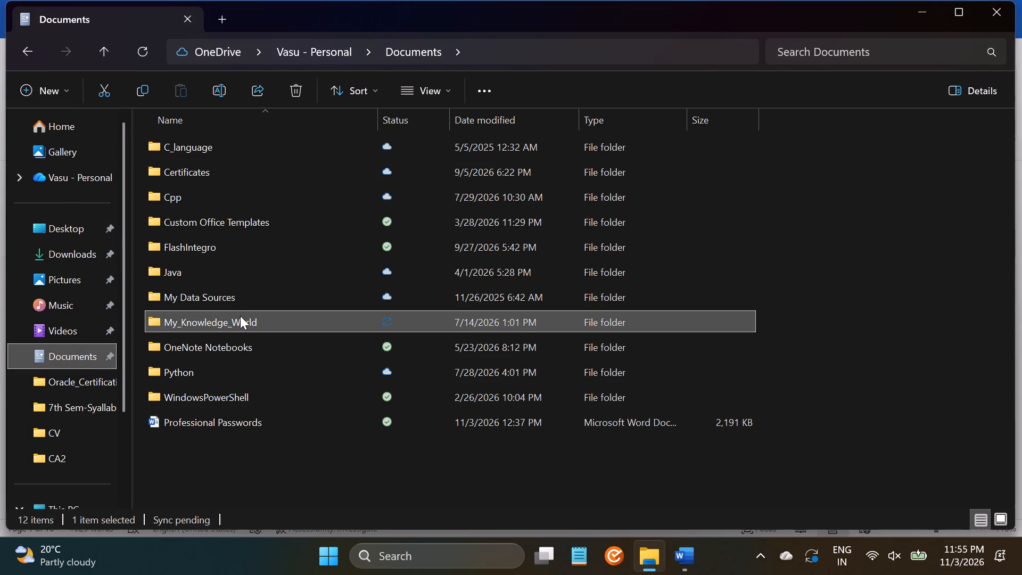
pyautogui.doubleClick(241, 317)
pyautogui.doubleClick(191, 195)
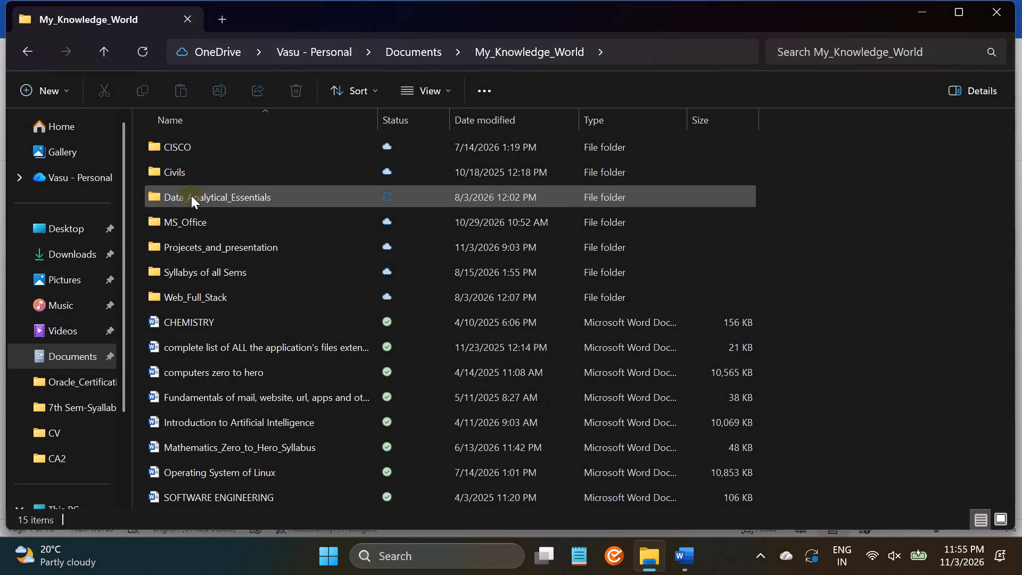
pyautogui.doubleClick(169, 254)
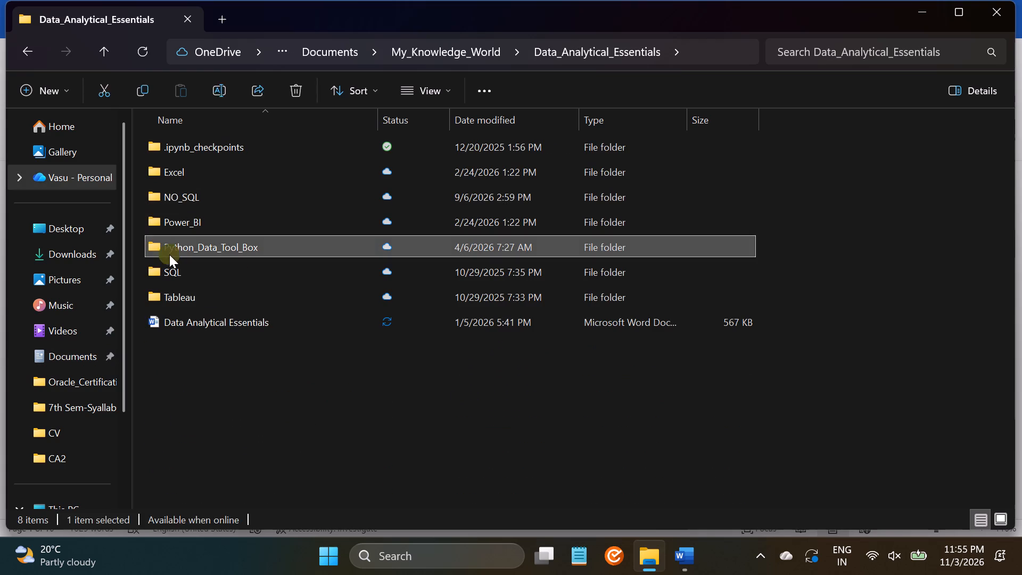
pyautogui.doubleClick(187, 194)
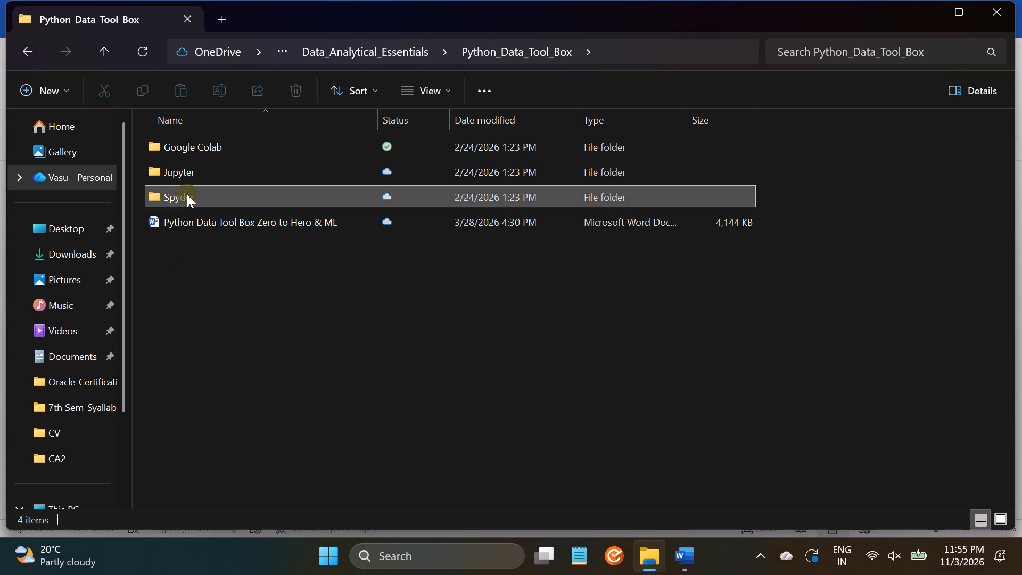
pyautogui.doubleClick(215, 199)
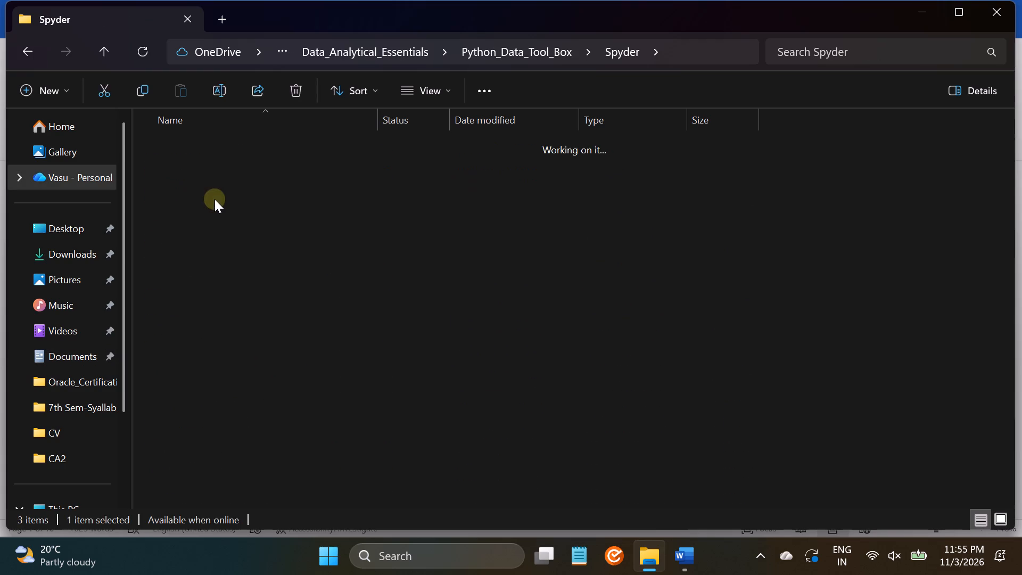
pyautogui.doubleClick(200, 175)
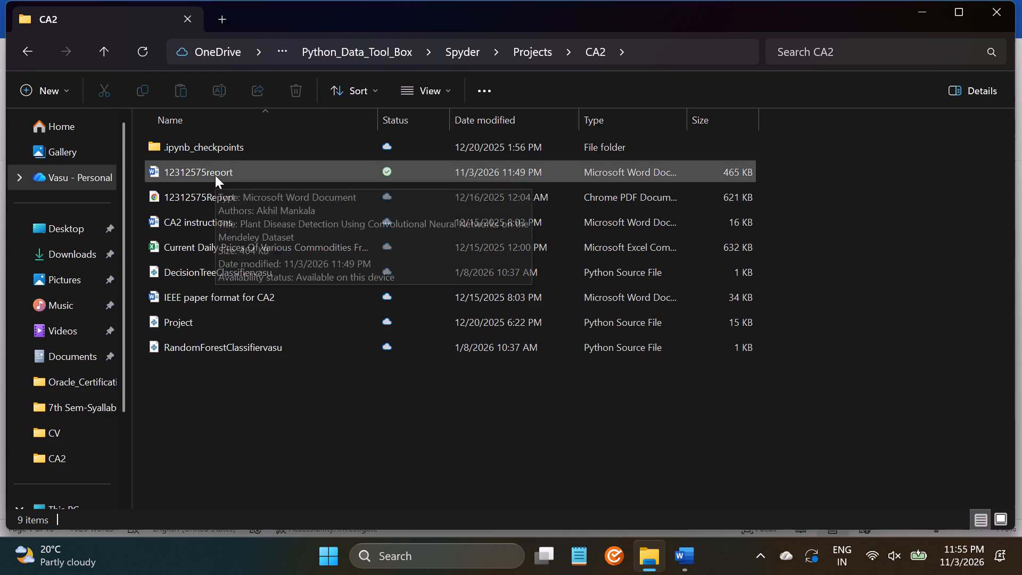
pyautogui.doubleClick(215, 175)
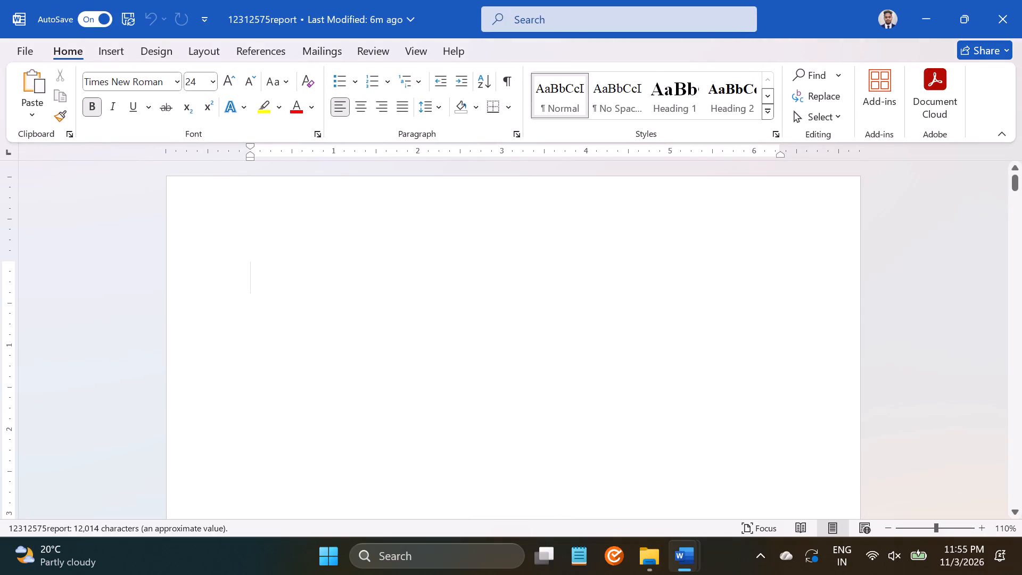
# Delete the blank first page ahead of the title Predicting Automobile Fuel Efficiency.
pyautogui.scroll(-5, 437, 368)
pyautogui.scroll(5, 437, 368)
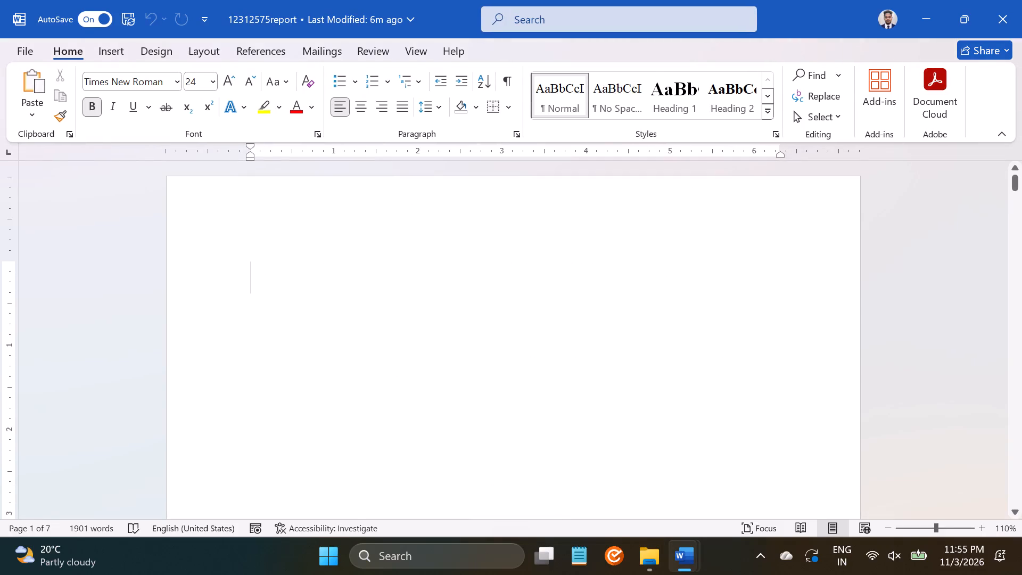
pyautogui.scroll(2, 437, 368)
pyautogui.scroll(-7, 437, 368)
pyautogui.scroll(2, 437, 368)
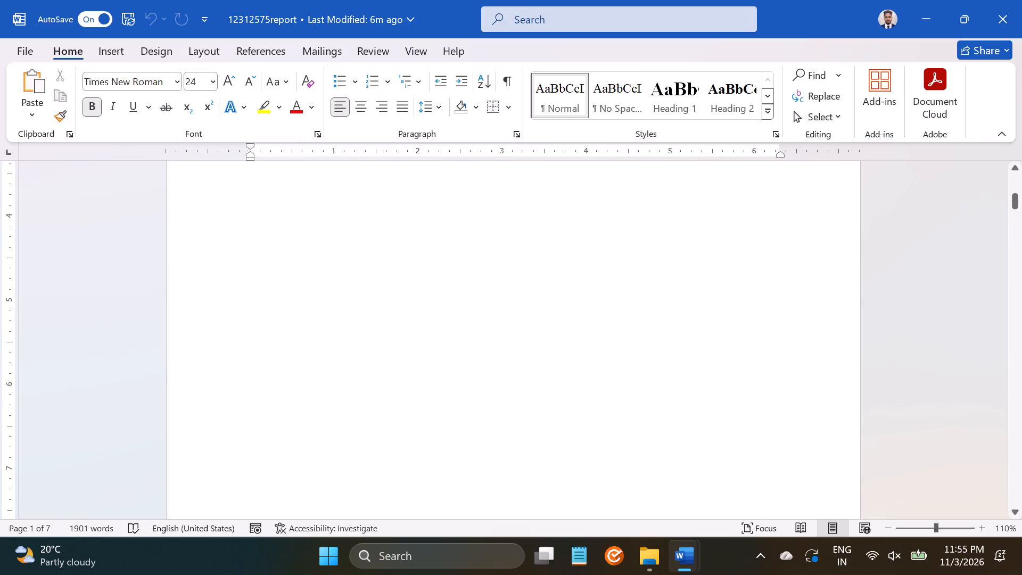
pyautogui.scroll(1, 437, 368)
pyautogui.scroll(-4, 437, 368)
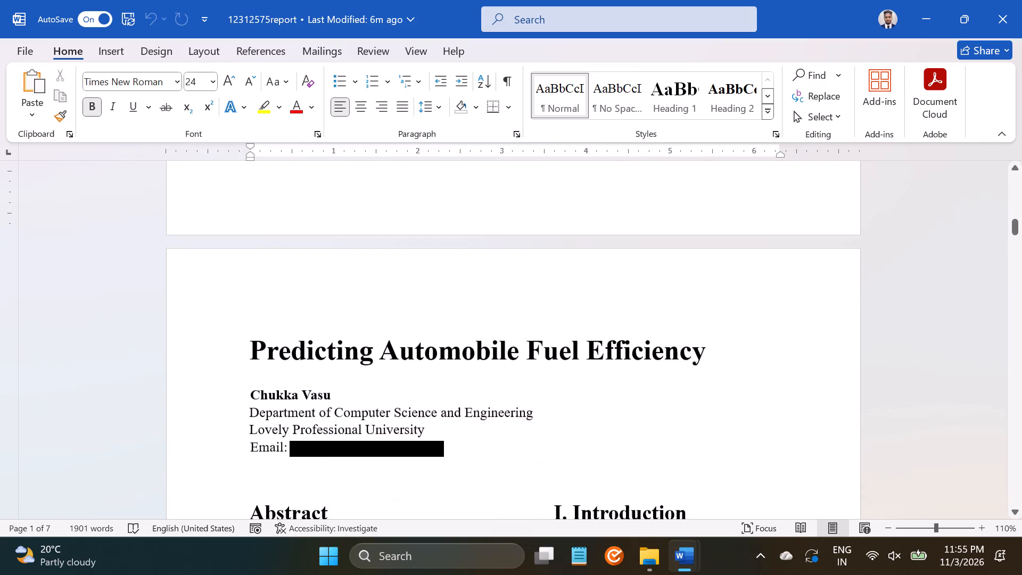
pyautogui.scroll(4, 437, 368)
pyautogui.scroll(-4, 437, 368)
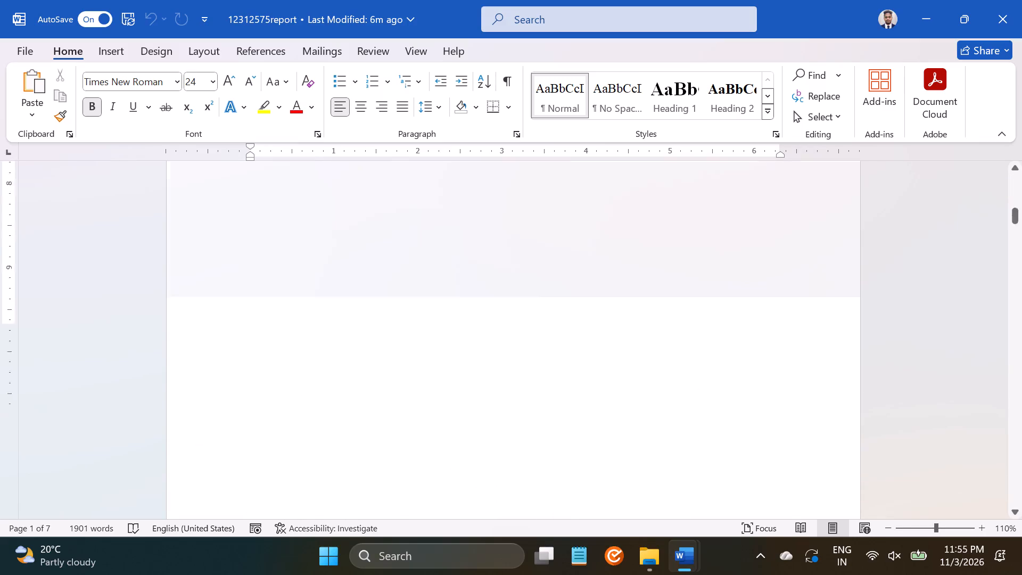
pyautogui.scroll(-1, 437, 368)
pyautogui.click(251, 239)
pyautogui.press('BackSpace')
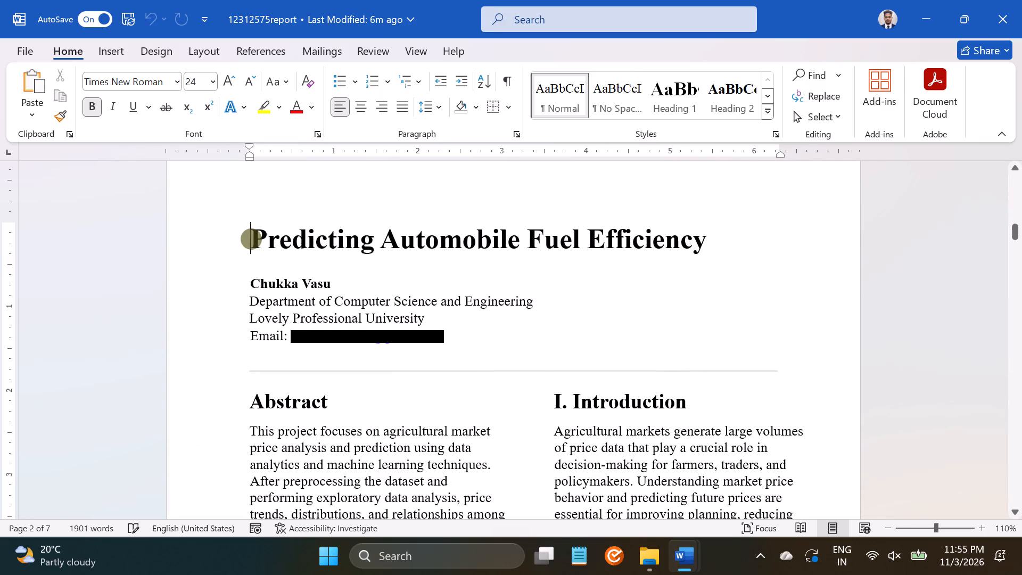
pyautogui.press('BackSpace')
pyautogui.press('BackSpace')
pyautogui.scroll(3, 251, 239)
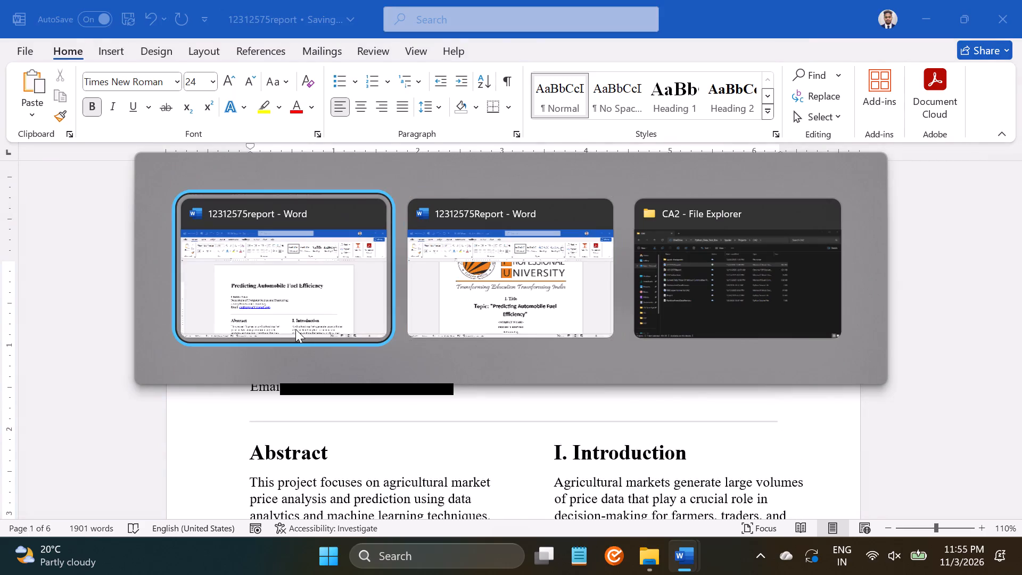
# Open the report PDF in the Spyder CA2 folder and copy its title, Current Daily Prices of Various Commodities from Various Markets (Mandi).
pyautogui.hscroll(1, 500, 328)
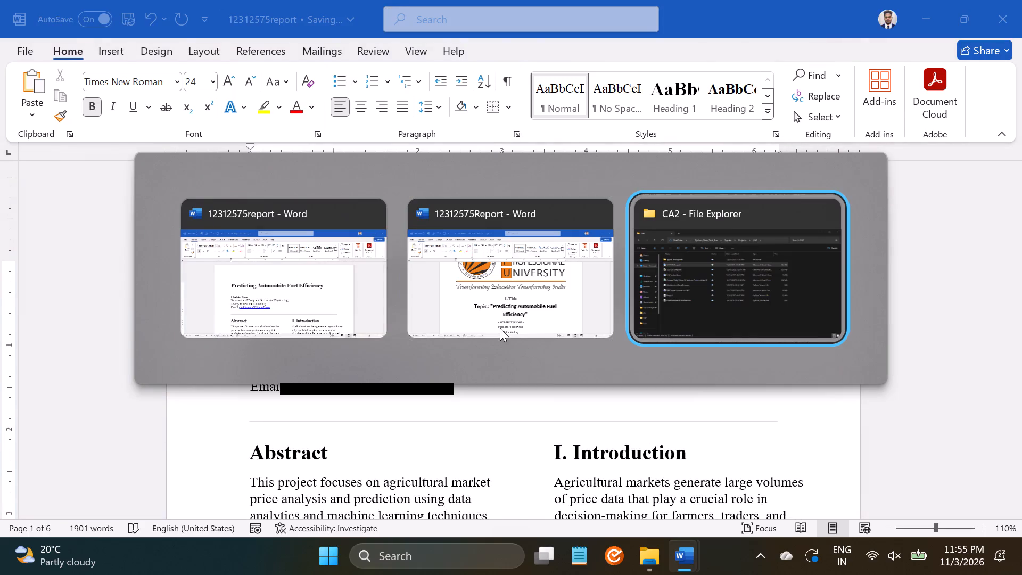
pyautogui.hscroll(1, 500, 328)
pyautogui.doubleClick(213, 200)
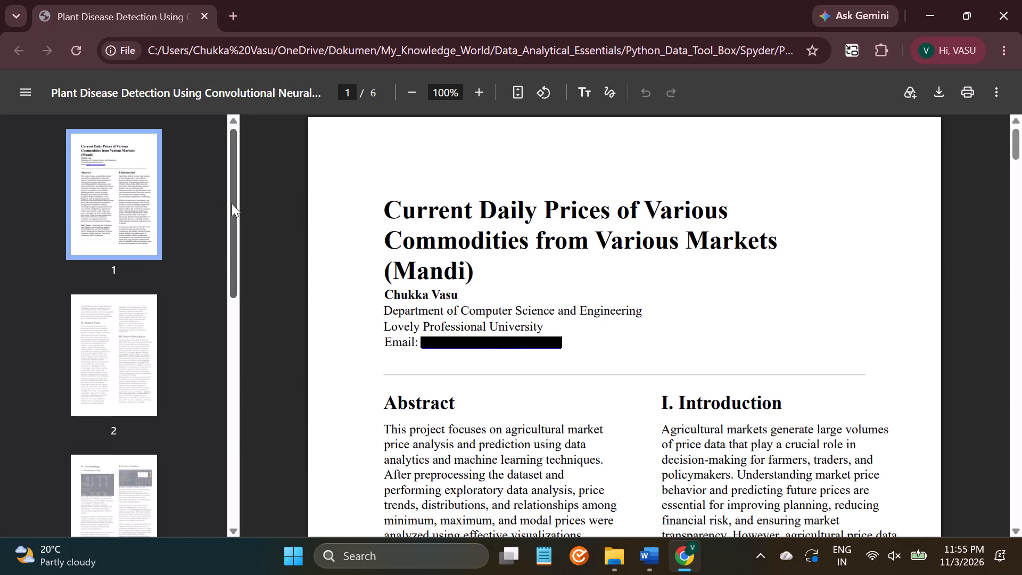
pyautogui.moveTo(481, 274); pyautogui.dragTo(359, 201)
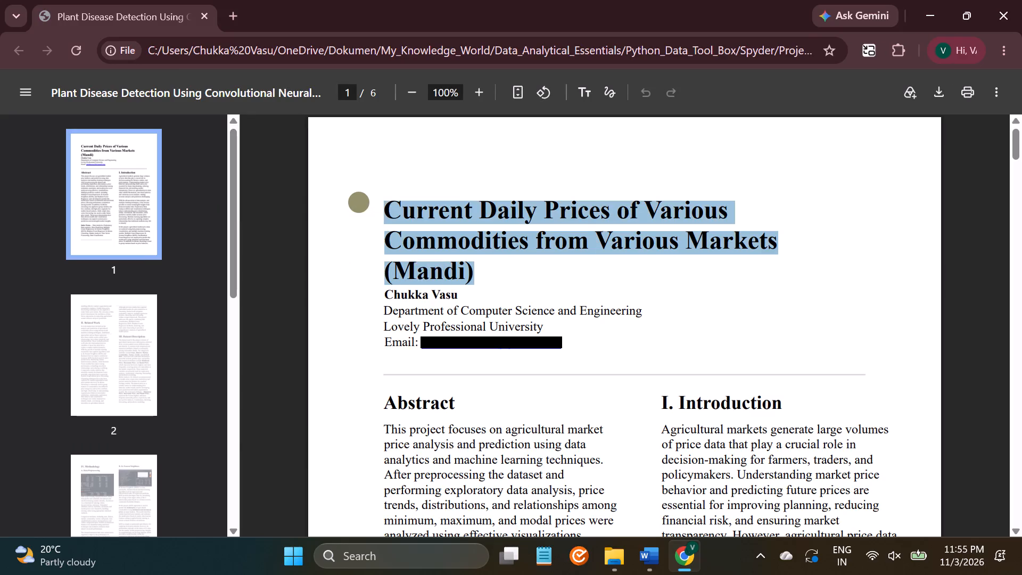
pyautogui.moveTo(359, 201); pyautogui.dragTo(358, 201)
pyautogui.hotkey('ctrl', 'c')
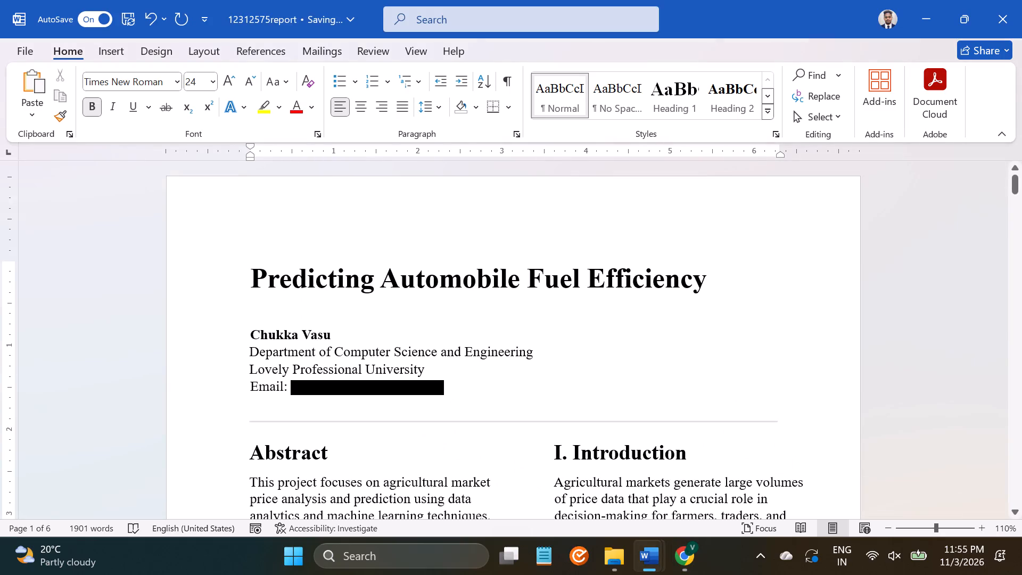
# Replace the report title with the copied one, Current Daily Prices of Various Commodities from Various Markets (Mandi).
pyautogui.moveTo(374, 274); pyautogui.dragTo(669, 283)
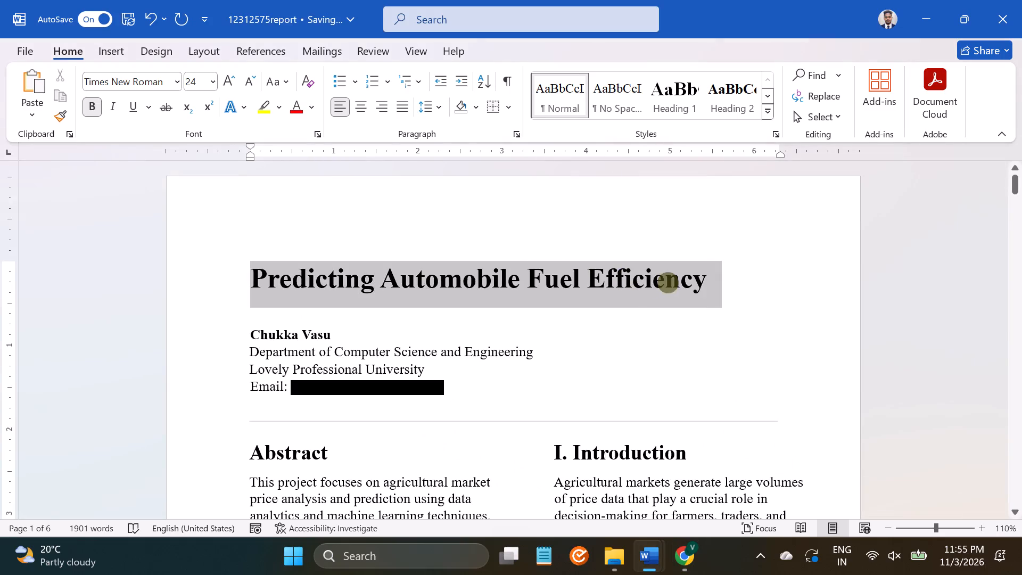
pyautogui.moveTo(669, 283); pyautogui.dragTo(670, 283)
pyautogui.click(670, 283)
pyautogui.moveTo(734, 286); pyautogui.dragTo(415, 292)
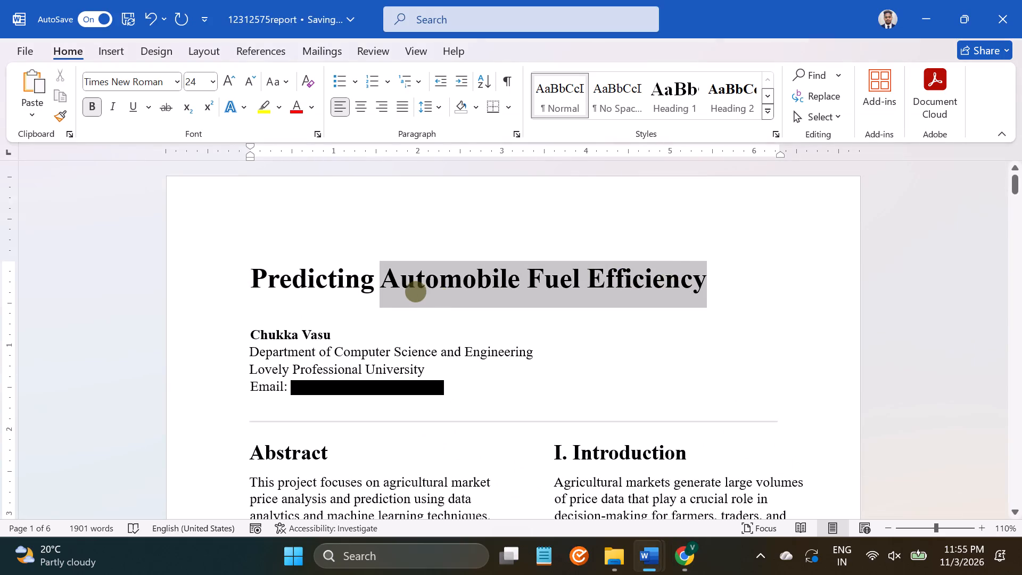
pyautogui.moveTo(415, 292); pyautogui.dragTo(415, 292)
pyautogui.press('BackSpace')
pyautogui.press('BackSpace')
pyautogui.press('BackSpace')
pyautogui.press('BackSpace')
pyautogui.press('BackSpace')
pyautogui.press('BackSpace')
pyautogui.press('BackSpace')
pyautogui.press('BackSpace')
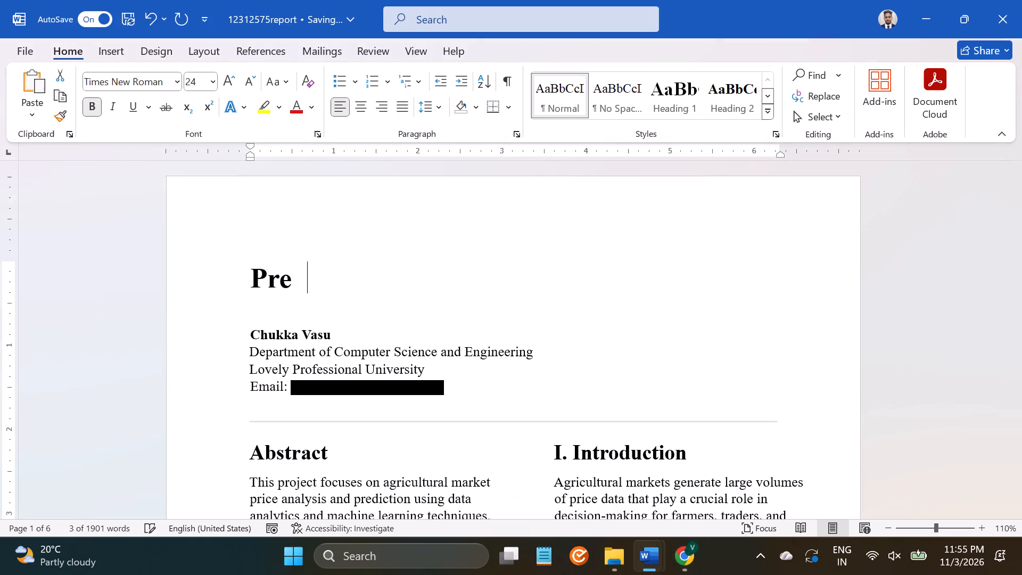
pyautogui.press('BackSpace')
pyautogui.press('BackSpace')
pyautogui.press('BackSpace')
pyautogui.hotkey('ctrl', 'v')
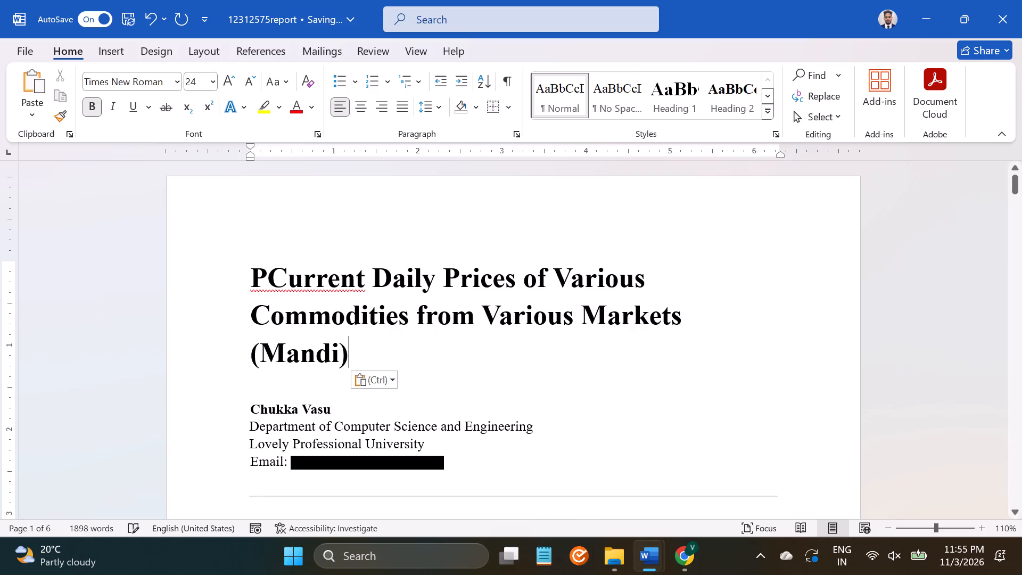
pyautogui.click(266, 279)
pyautogui.press('BackSpace')
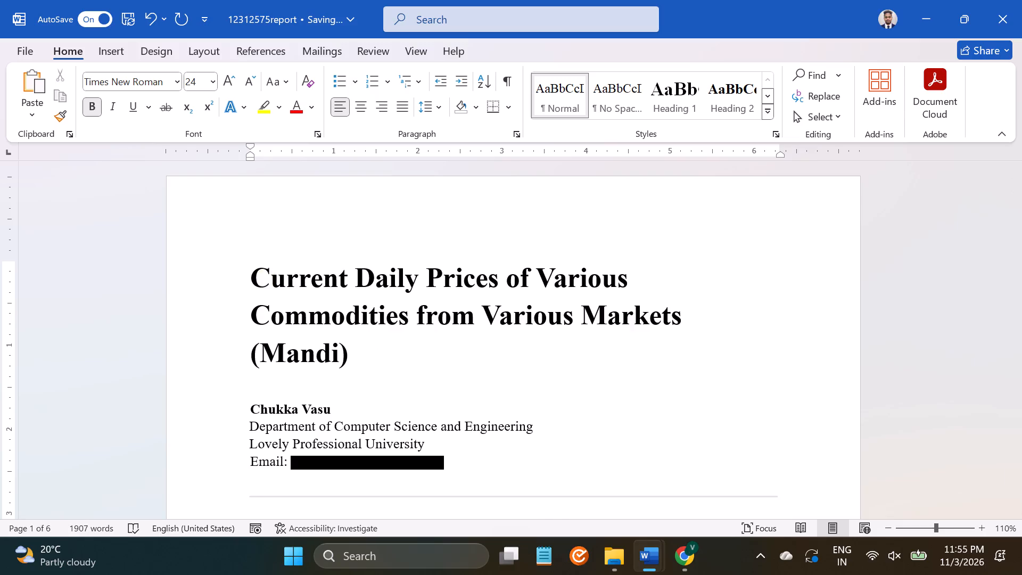
# Delete the blank lines between the email line and the Abstract heading, along with the extra horizontal rule there.
pyautogui.scroll(-2, 266, 279)
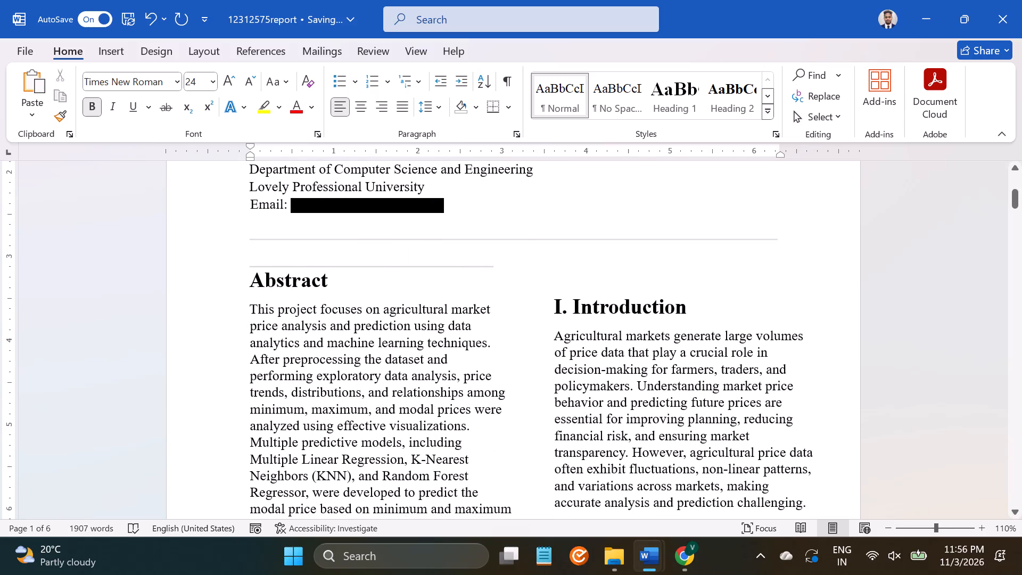
pyautogui.click(419, 255)
pyautogui.scroll(1, 419, 255)
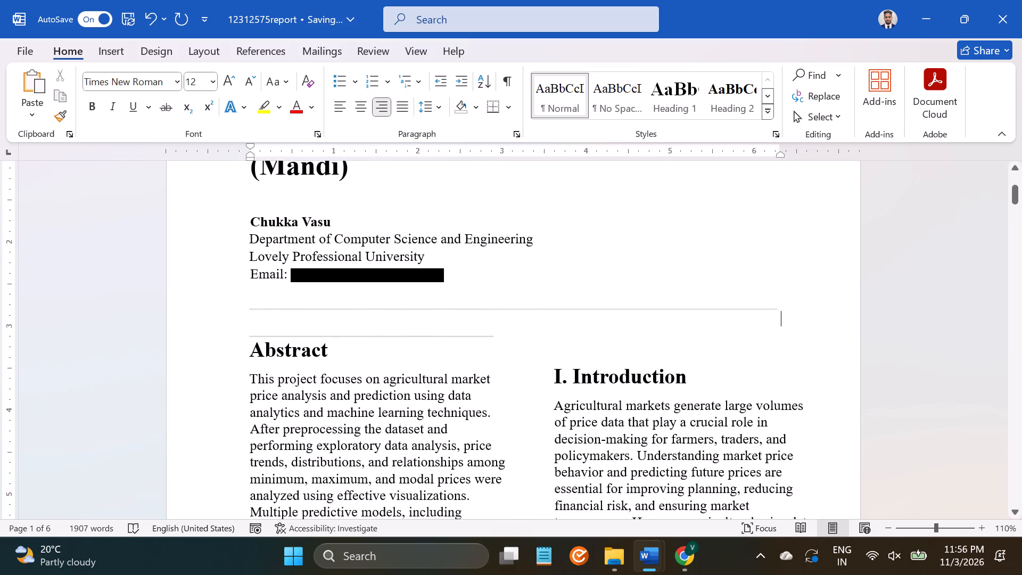
pyautogui.click(347, 306)
pyautogui.press('Down')
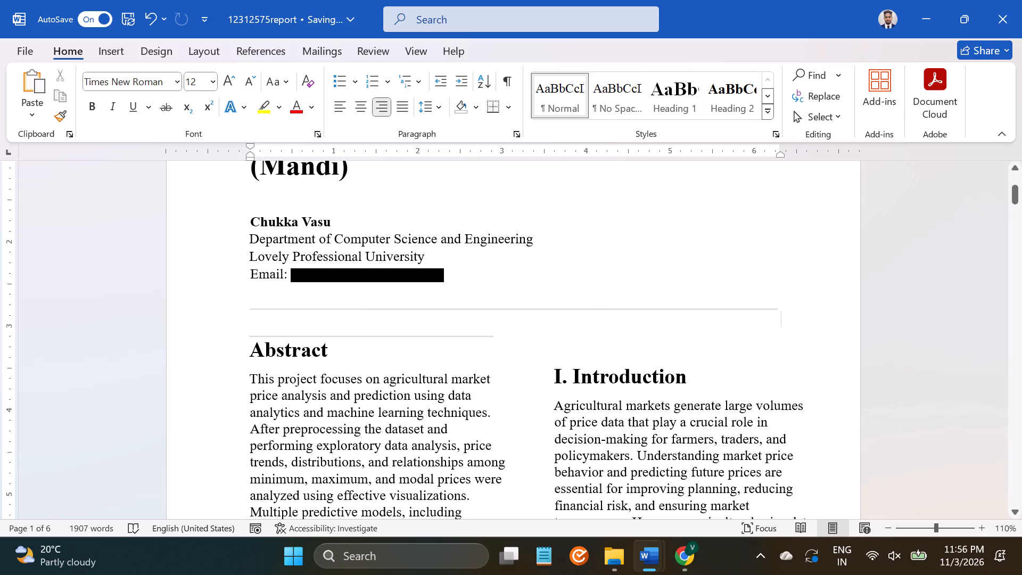
pyautogui.press('BackSpace')
pyautogui.press('BackSpace')
pyautogui.press('BackSpace')
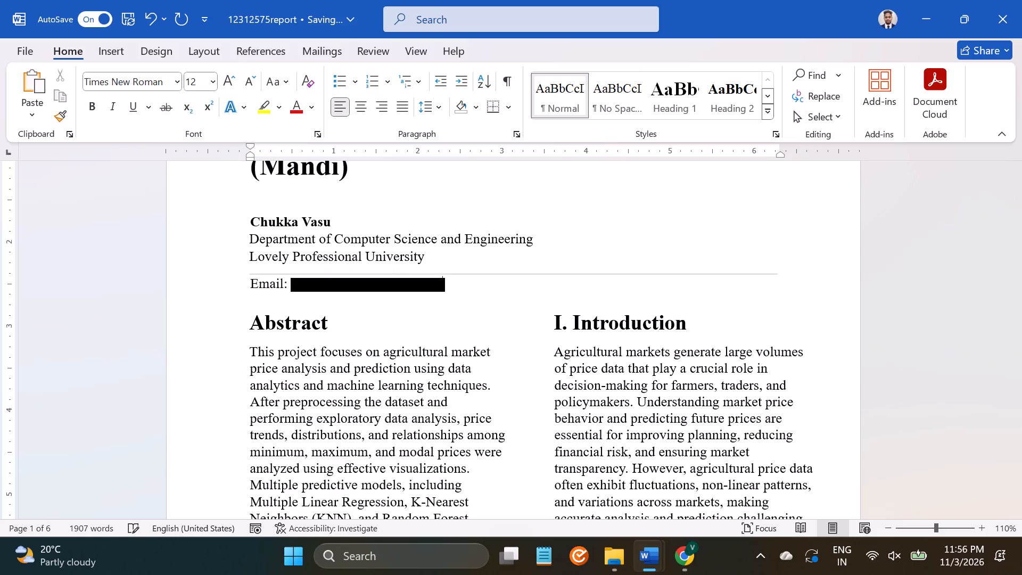
# Delete the blank line between the report title and the author's name.
pyautogui.click(565, 235)
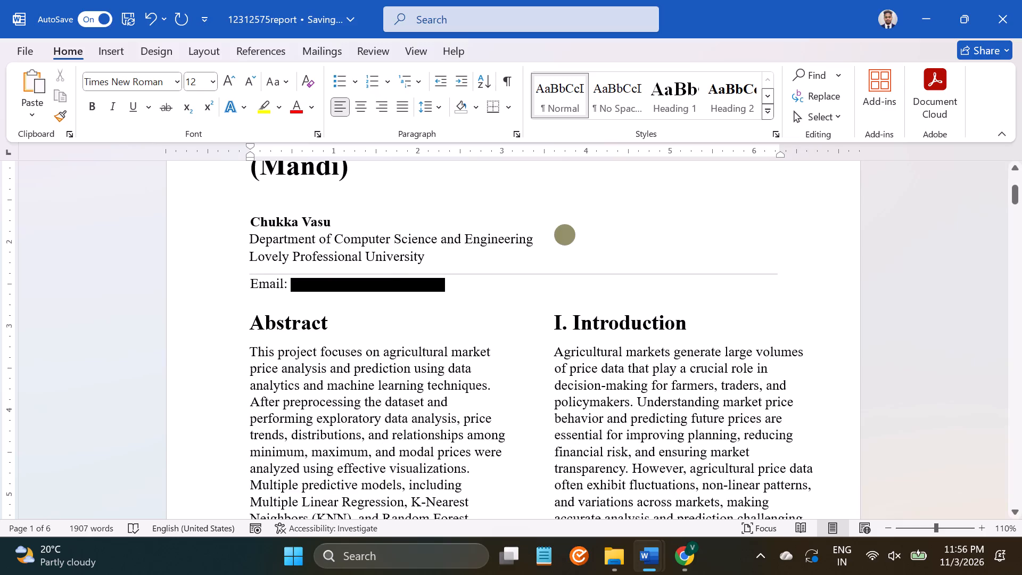
pyautogui.scroll(1, 565, 235)
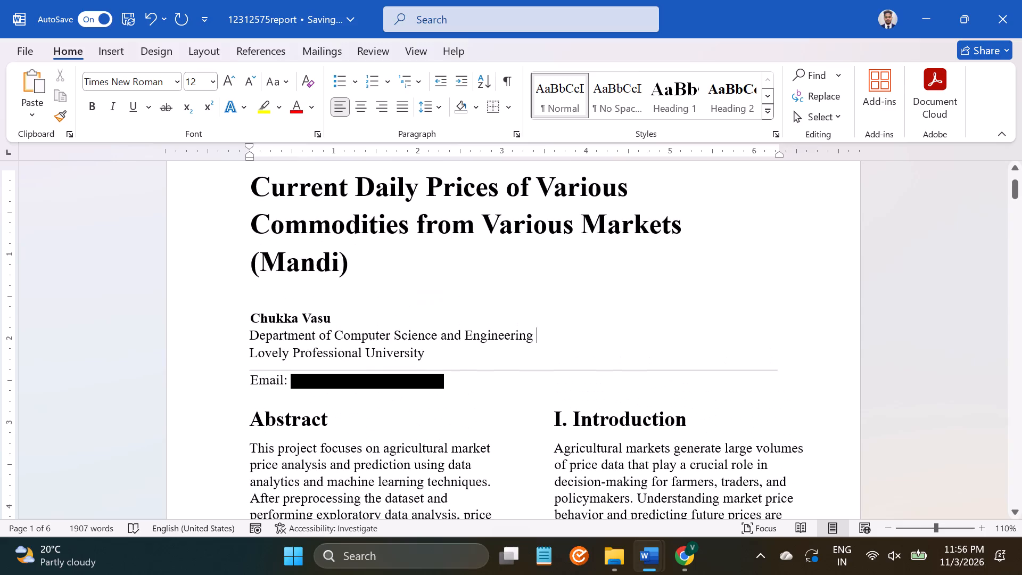
pyautogui.click(436, 302)
pyautogui.press('BackSpace')
pyautogui.press('BackSpace')
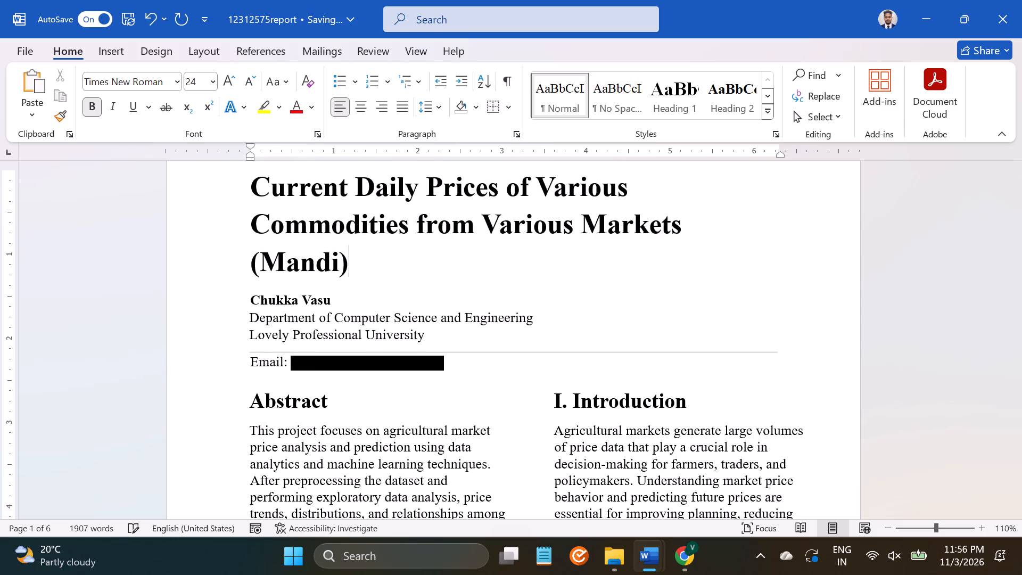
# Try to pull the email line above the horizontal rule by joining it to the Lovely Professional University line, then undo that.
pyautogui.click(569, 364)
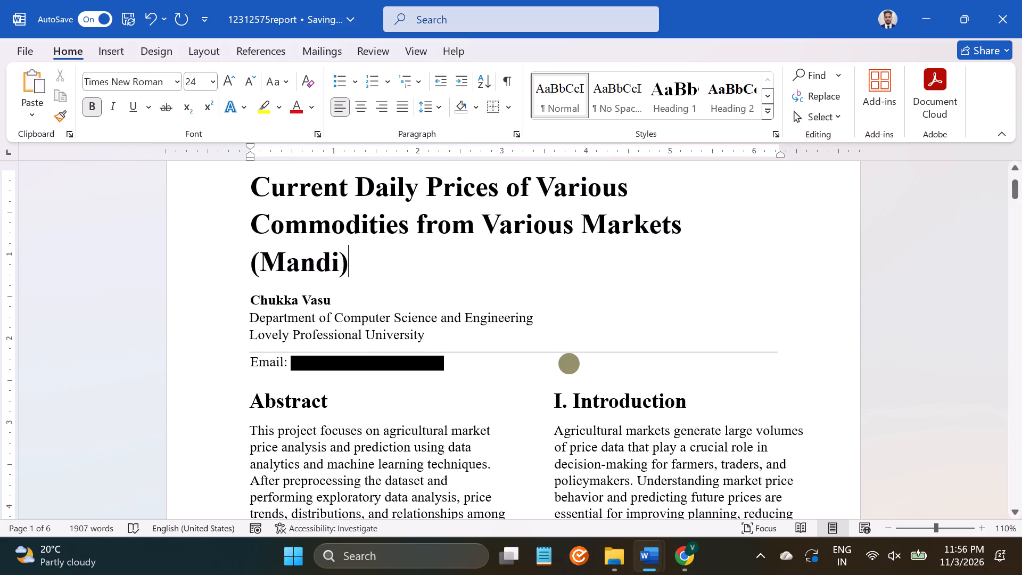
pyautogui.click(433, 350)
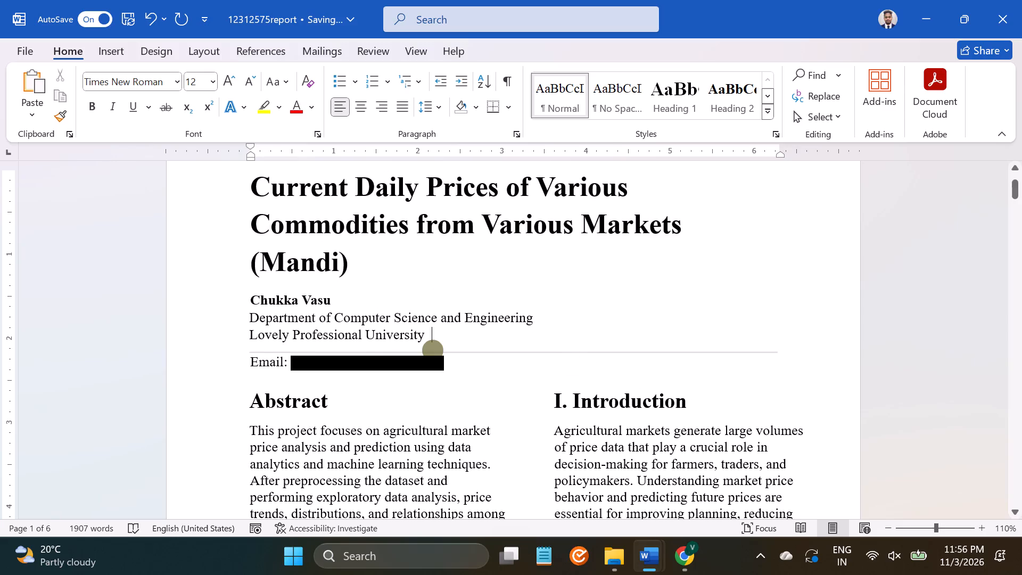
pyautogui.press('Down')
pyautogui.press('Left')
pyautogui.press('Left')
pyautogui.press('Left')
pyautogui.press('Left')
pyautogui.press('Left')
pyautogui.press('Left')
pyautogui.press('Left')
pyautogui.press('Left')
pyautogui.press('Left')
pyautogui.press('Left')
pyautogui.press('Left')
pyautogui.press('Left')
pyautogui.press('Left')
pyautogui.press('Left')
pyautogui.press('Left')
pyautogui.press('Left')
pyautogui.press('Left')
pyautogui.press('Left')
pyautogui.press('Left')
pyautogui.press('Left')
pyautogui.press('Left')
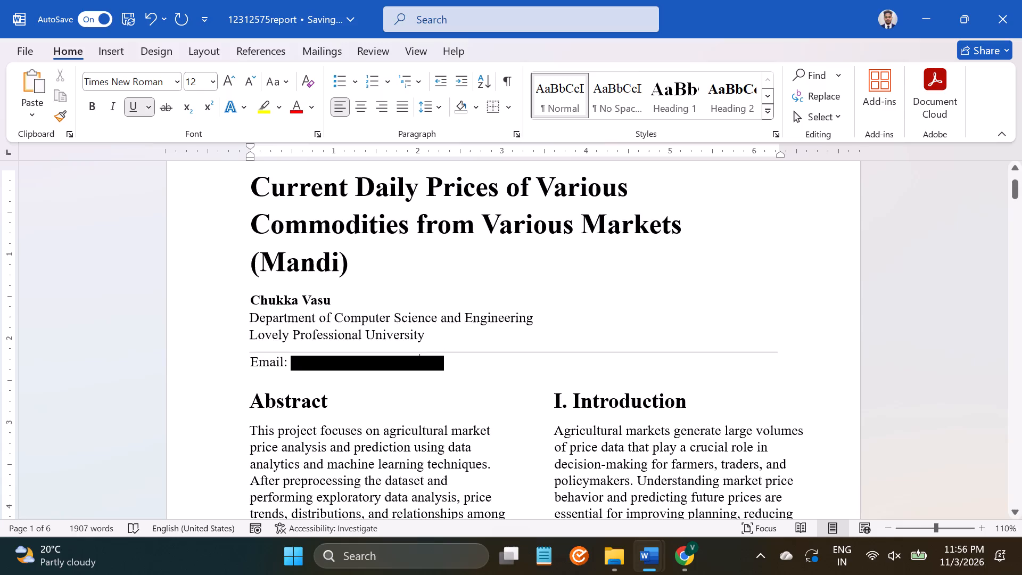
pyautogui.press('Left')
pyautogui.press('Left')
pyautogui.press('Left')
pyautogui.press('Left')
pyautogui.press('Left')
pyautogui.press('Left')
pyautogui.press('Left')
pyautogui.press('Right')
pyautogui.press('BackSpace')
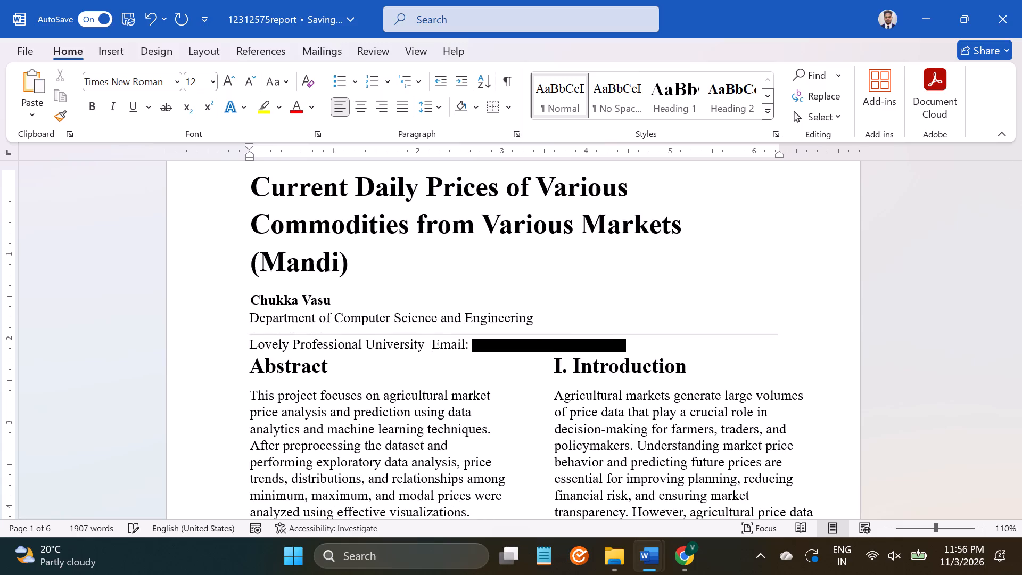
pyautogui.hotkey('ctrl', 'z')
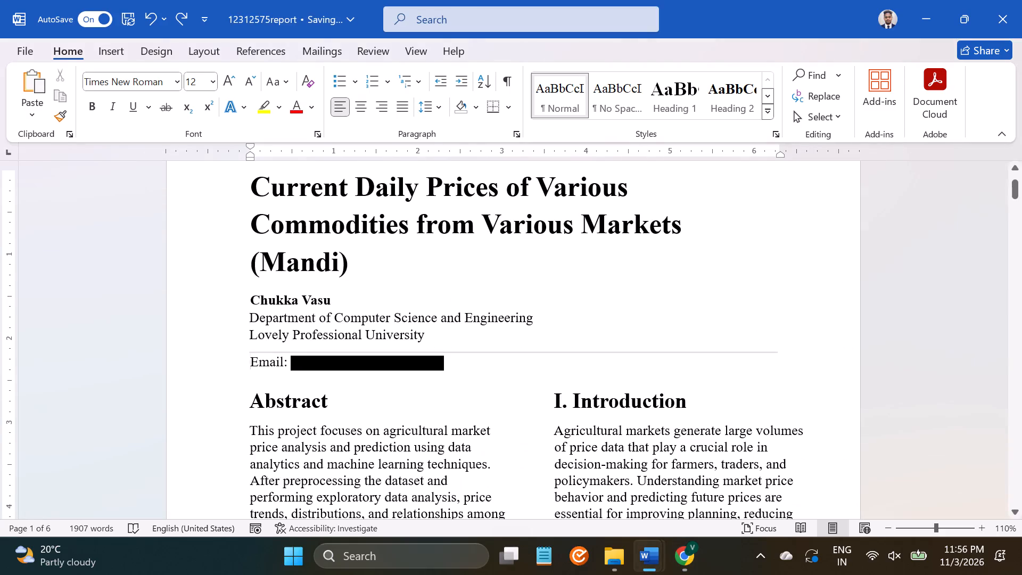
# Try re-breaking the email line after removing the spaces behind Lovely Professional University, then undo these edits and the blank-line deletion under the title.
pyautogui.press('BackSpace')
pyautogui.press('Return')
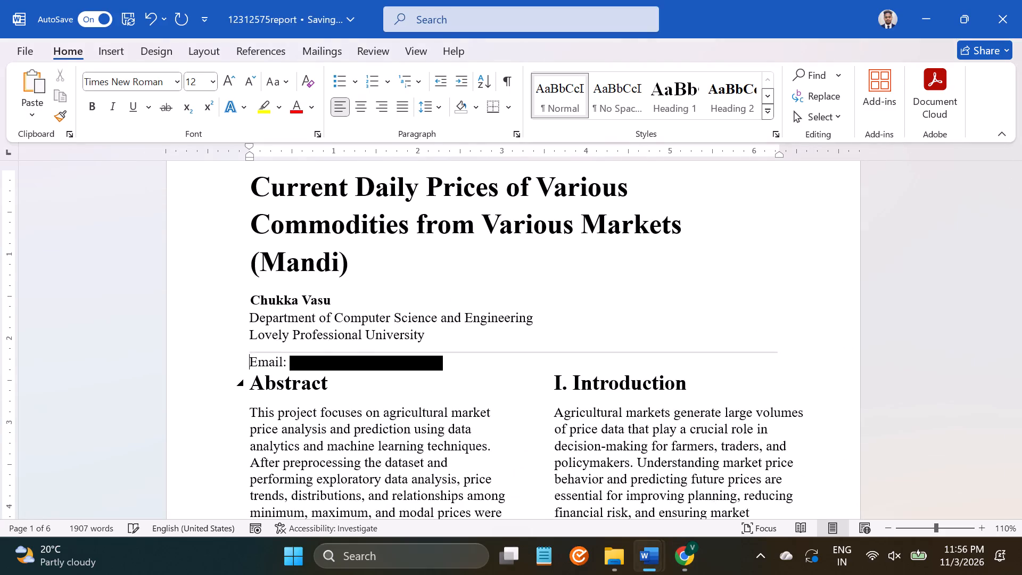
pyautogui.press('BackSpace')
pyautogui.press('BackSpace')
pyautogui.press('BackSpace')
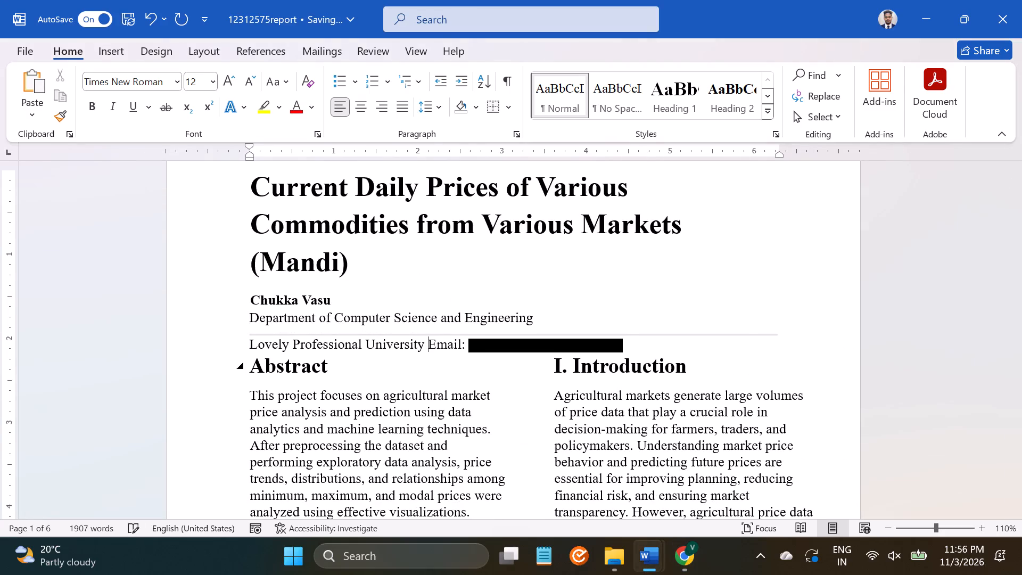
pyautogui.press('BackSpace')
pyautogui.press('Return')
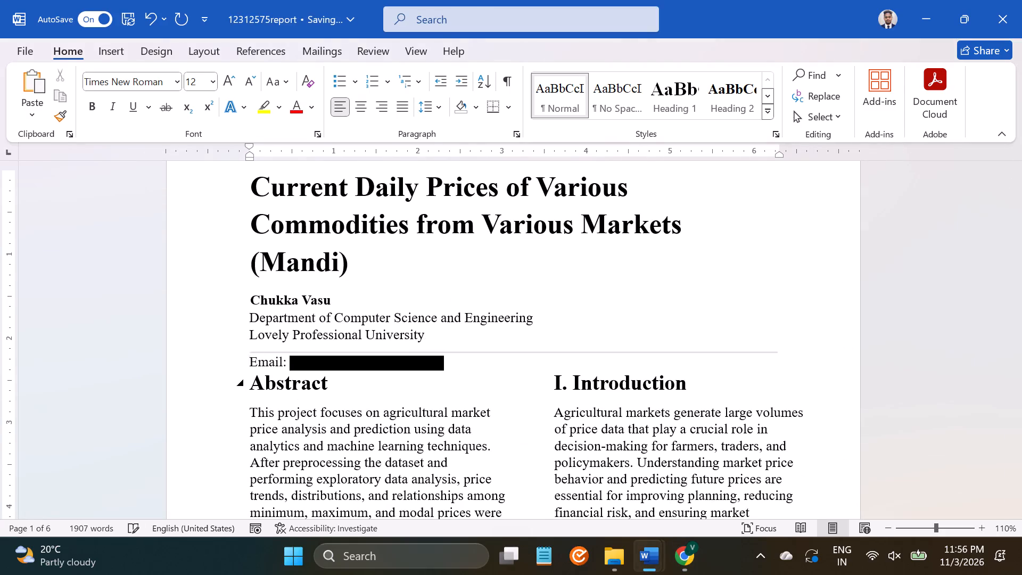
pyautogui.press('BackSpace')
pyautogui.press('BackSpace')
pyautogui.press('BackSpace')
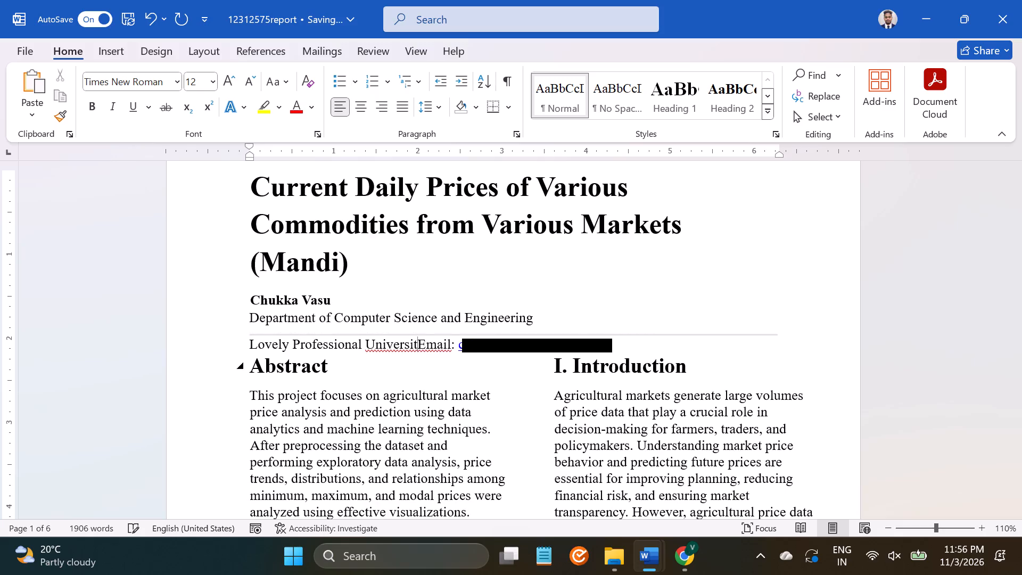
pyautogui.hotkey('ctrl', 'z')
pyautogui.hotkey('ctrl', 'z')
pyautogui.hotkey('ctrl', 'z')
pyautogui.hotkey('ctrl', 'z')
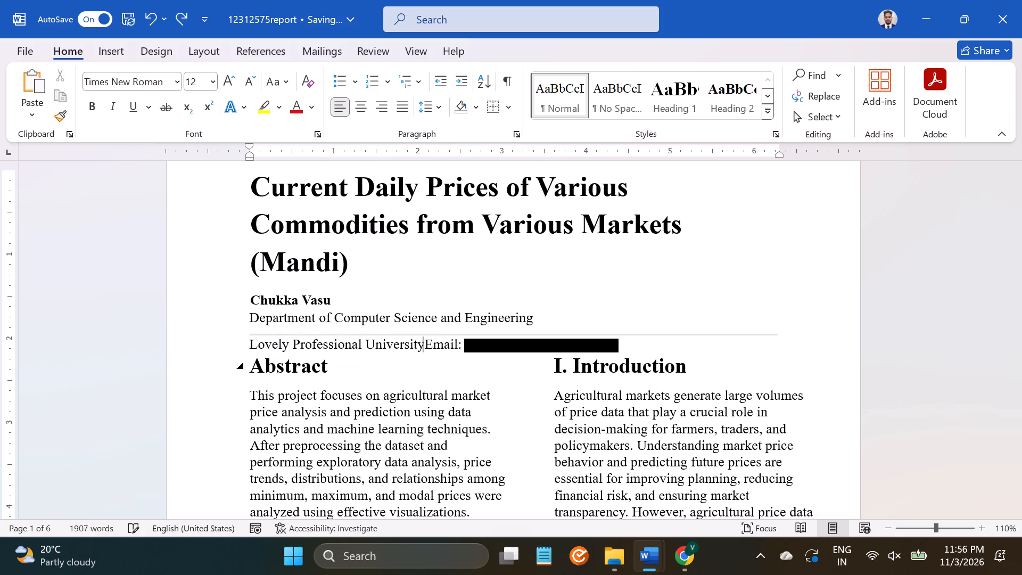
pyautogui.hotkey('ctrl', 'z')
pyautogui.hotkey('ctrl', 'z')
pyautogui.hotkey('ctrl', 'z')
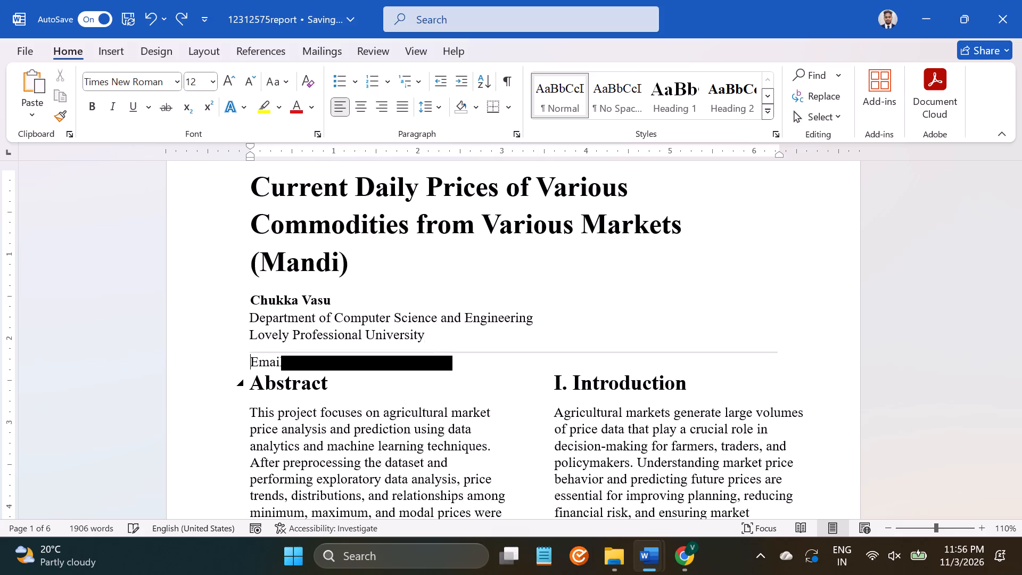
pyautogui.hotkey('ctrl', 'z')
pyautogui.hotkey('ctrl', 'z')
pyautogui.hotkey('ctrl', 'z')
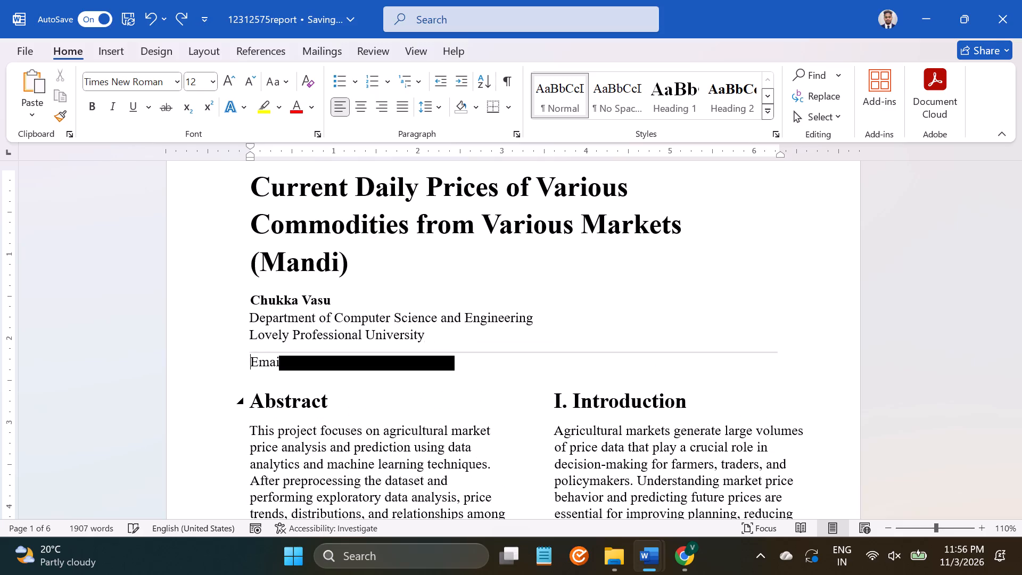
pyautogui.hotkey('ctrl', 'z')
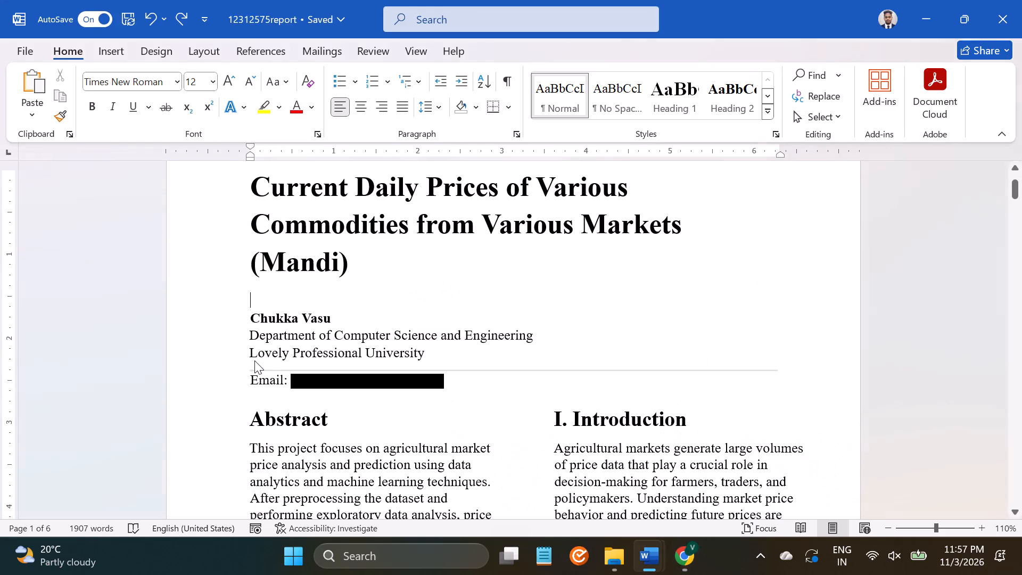
# Delete the blank line between the title and the author's name again.
pyautogui.press('BackSpace')
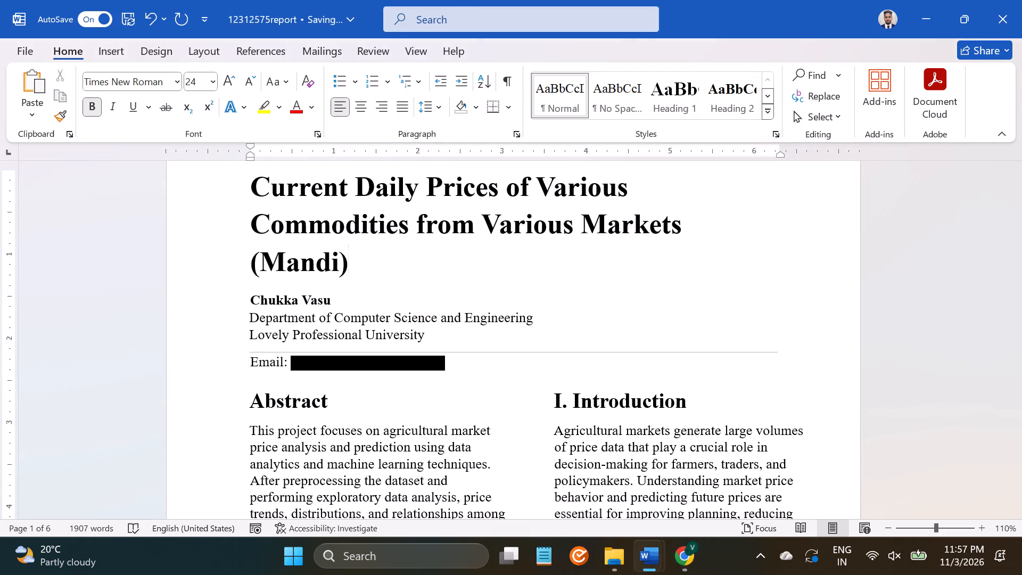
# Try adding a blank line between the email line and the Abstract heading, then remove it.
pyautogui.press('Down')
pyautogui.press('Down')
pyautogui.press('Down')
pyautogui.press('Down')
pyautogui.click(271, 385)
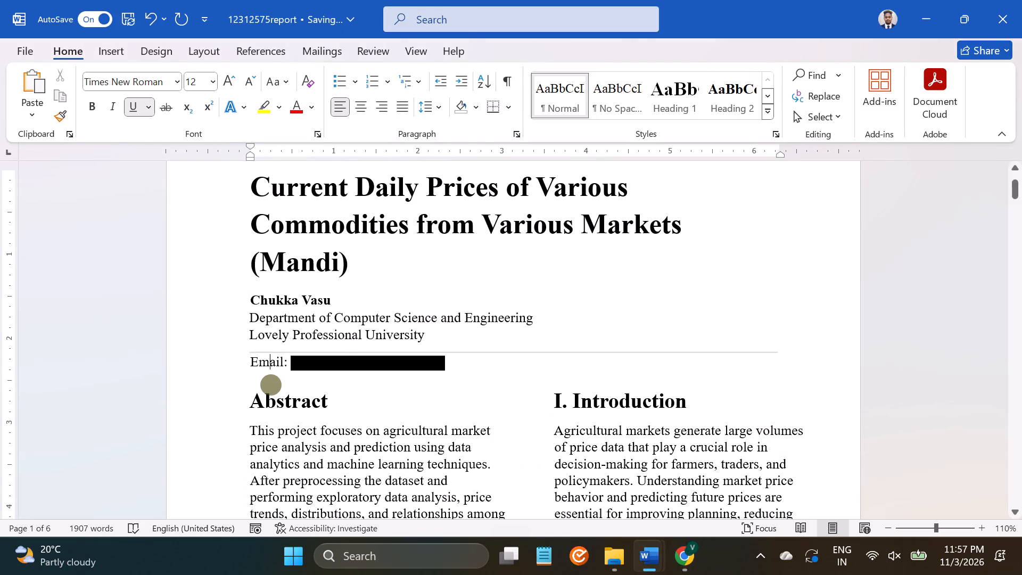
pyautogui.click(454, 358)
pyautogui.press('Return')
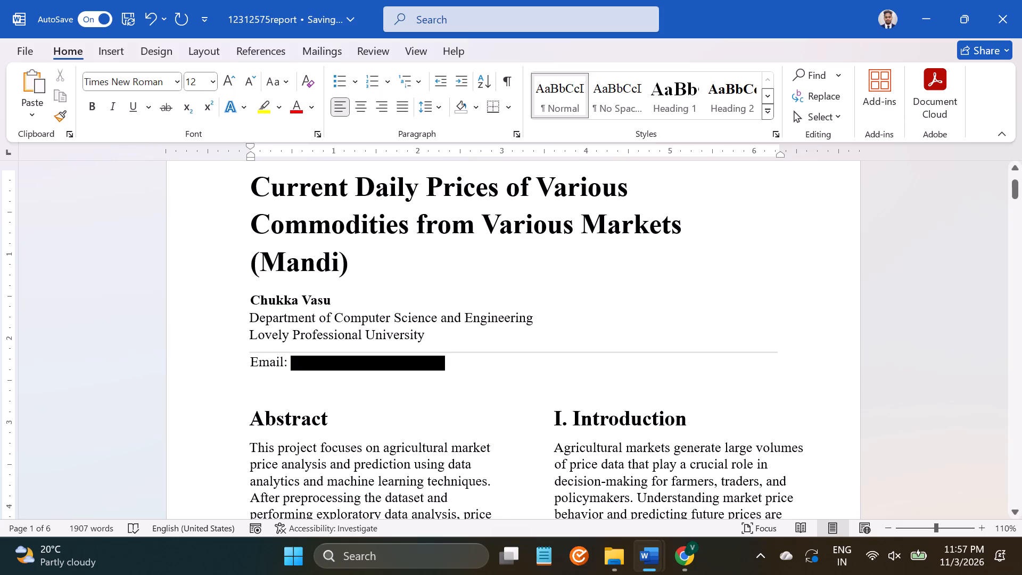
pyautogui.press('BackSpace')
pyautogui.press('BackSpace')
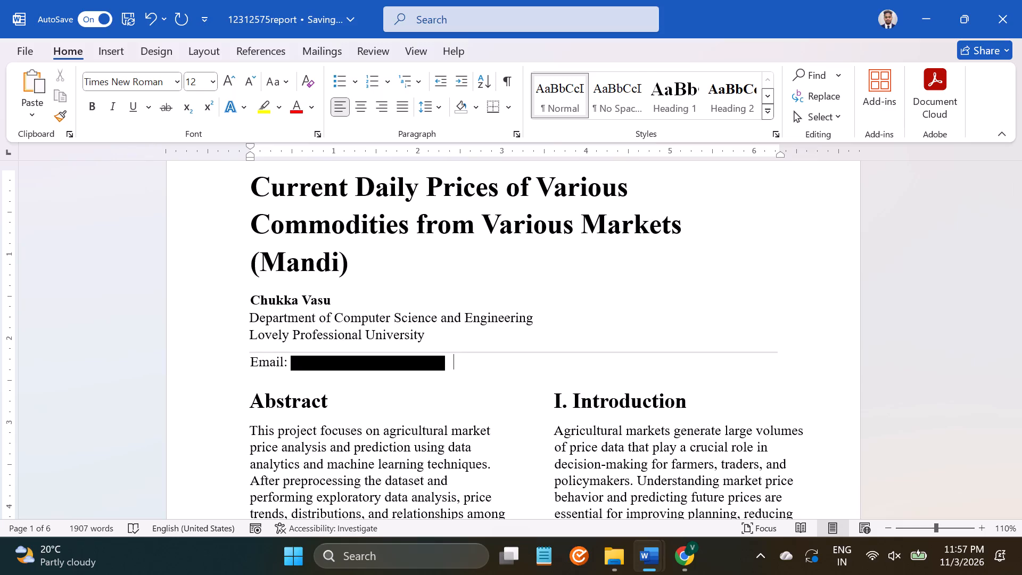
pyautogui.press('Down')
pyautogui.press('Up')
# Check the header layout in the report PDF and insert an empty line below Lovely Professional University in the Word report.
pyautogui.scroll(-1, 516, 356)
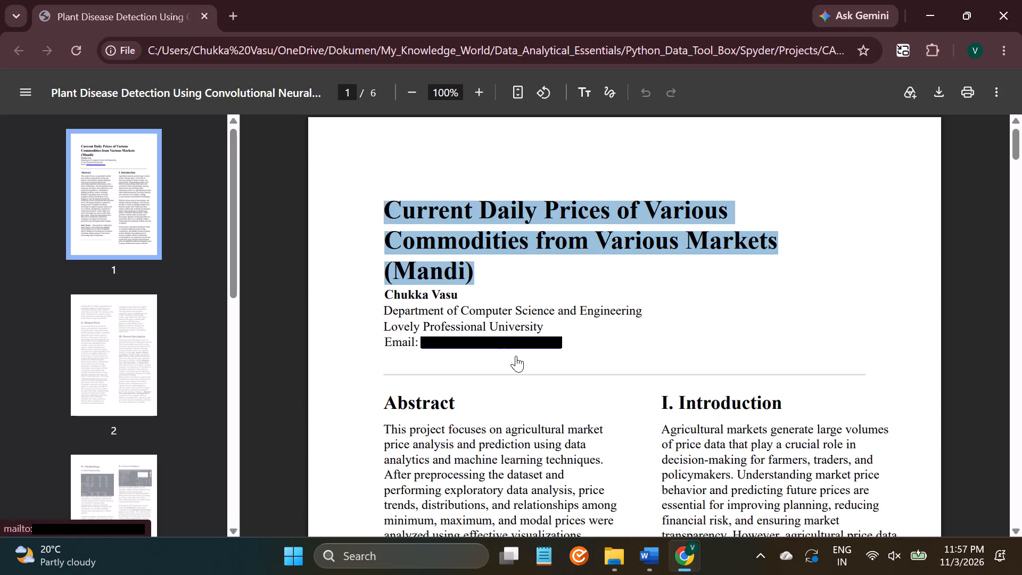
pyautogui.scroll(-1, 516, 356)
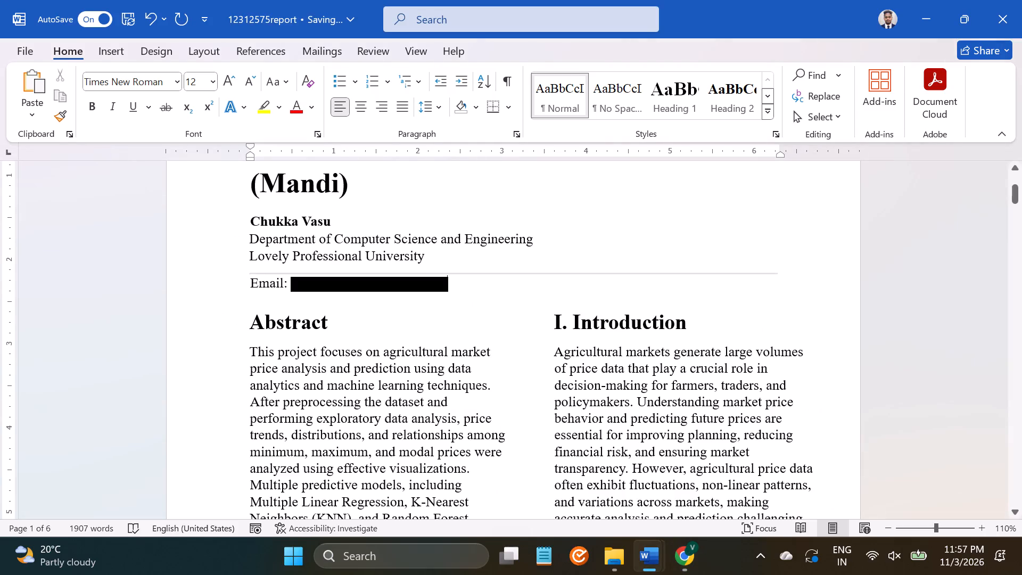
pyautogui.click(437, 262)
pyautogui.press('Return')
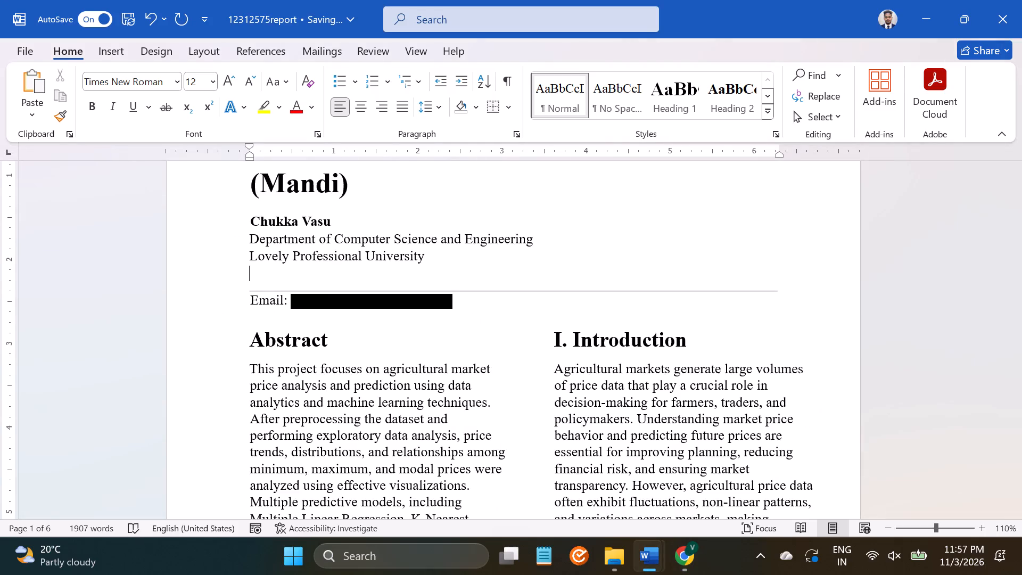
# Select the whole email line below the horizontal rule in the report header.
pyautogui.moveTo(446, 298); pyautogui.dragTo(260, 295)
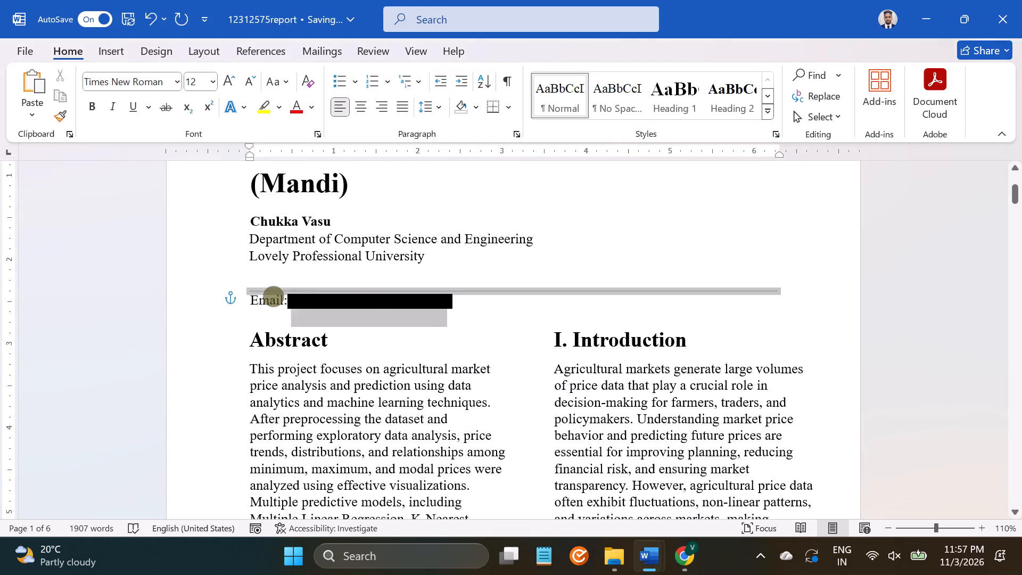
pyautogui.moveTo(260, 295); pyautogui.dragTo(234, 294)
pyautogui.click(469, 298)
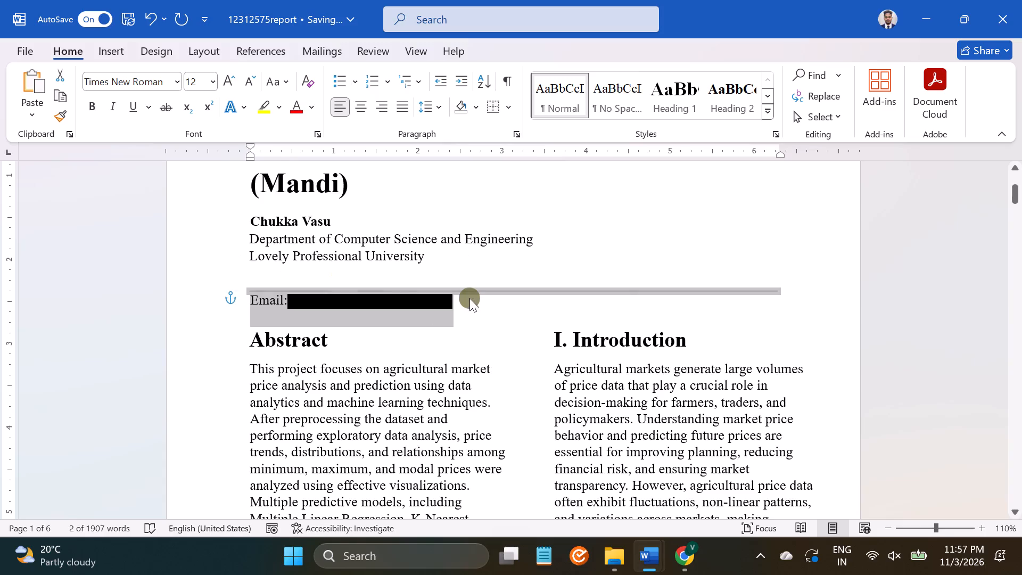
pyautogui.moveTo(447, 300); pyautogui.dragTo(395, 303)
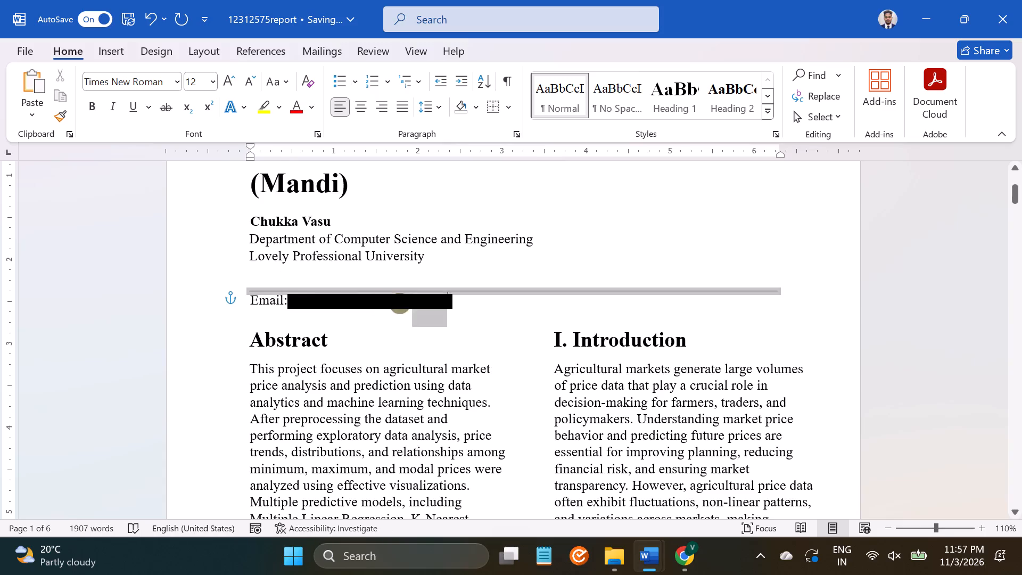
pyautogui.moveTo(395, 303); pyautogui.dragTo(253, 299)
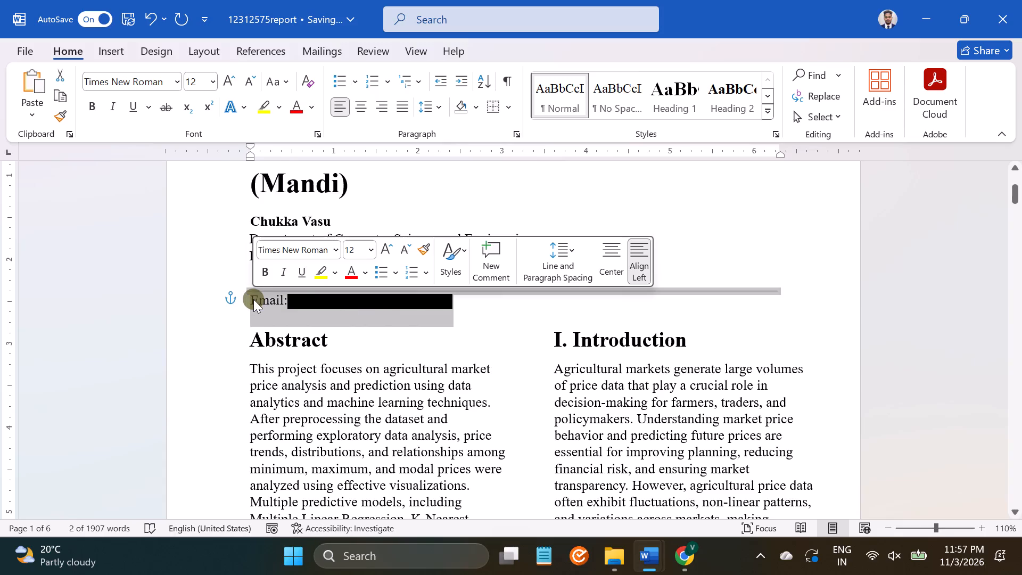
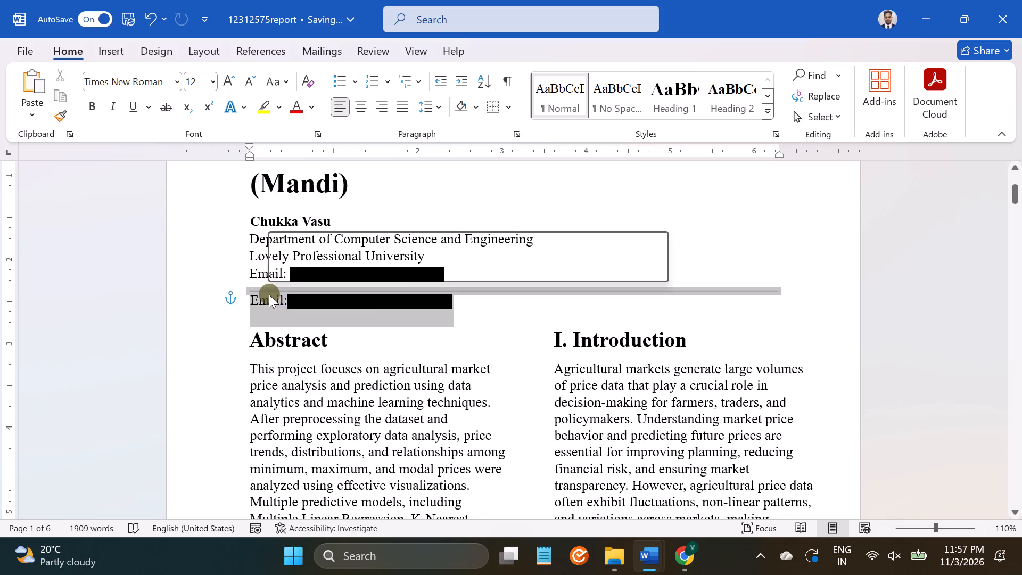
# Replace the selected duplicate email line and the horizontal rule with one empty line above the Abstract heading.
pyautogui.press('BackSpace')
pyautogui.press('Return')
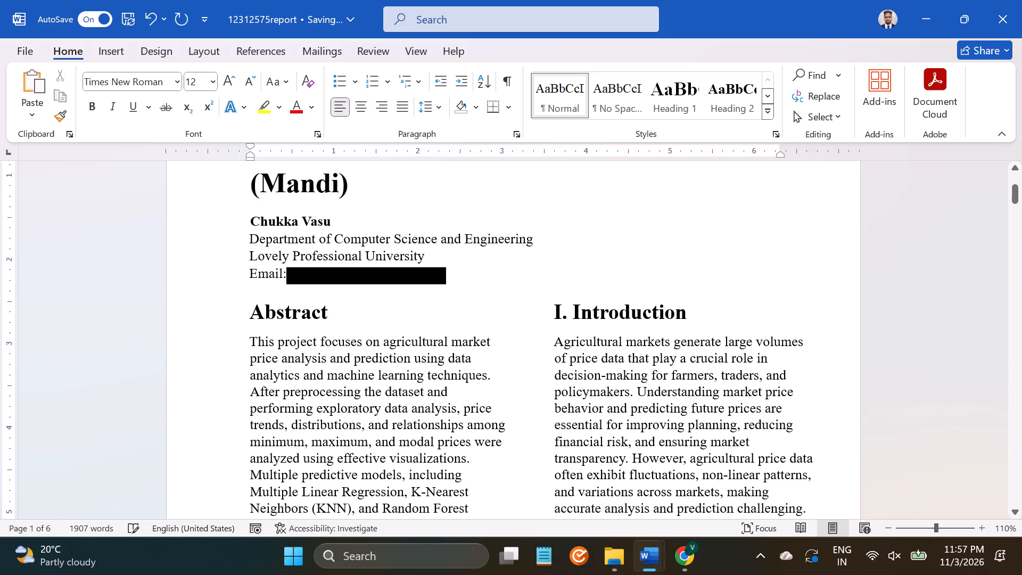
pyautogui.click(554, 258)
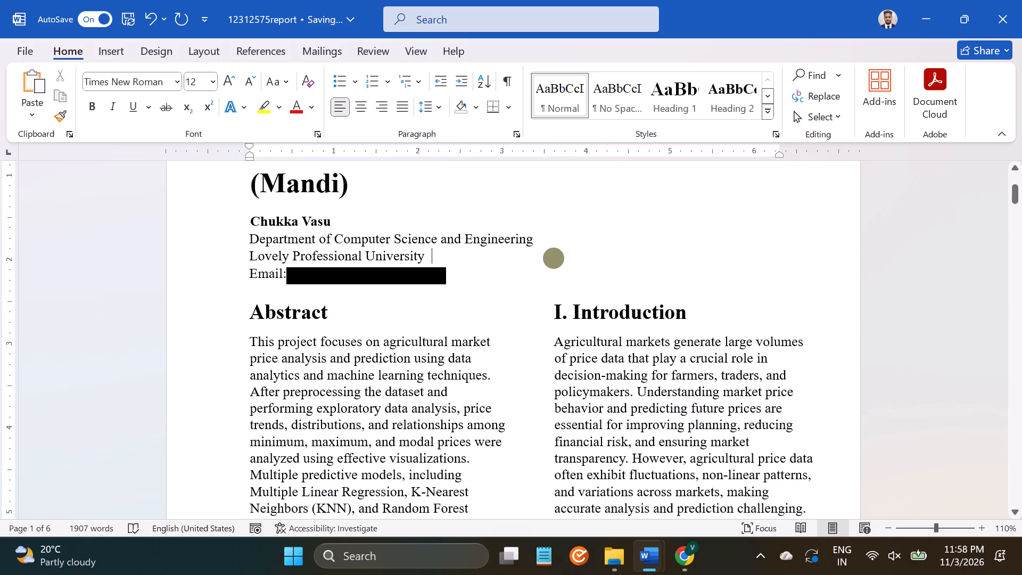
pyautogui.moveTo(450, 274); pyautogui.dragTo(300, 276)
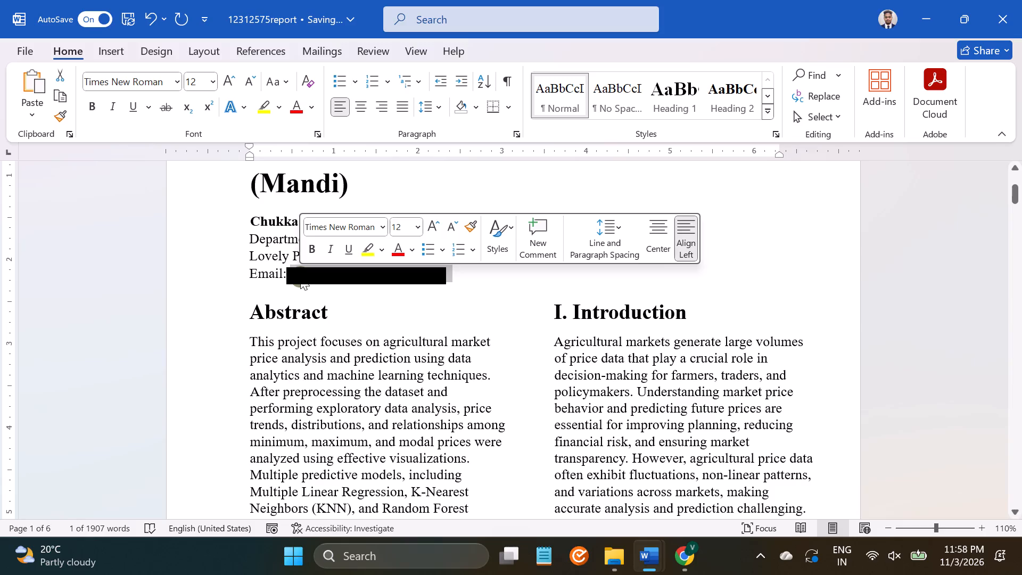
pyautogui.click(472, 289)
pyautogui.scroll(-1, 472, 289)
pyautogui.scroll(5, 472, 289)
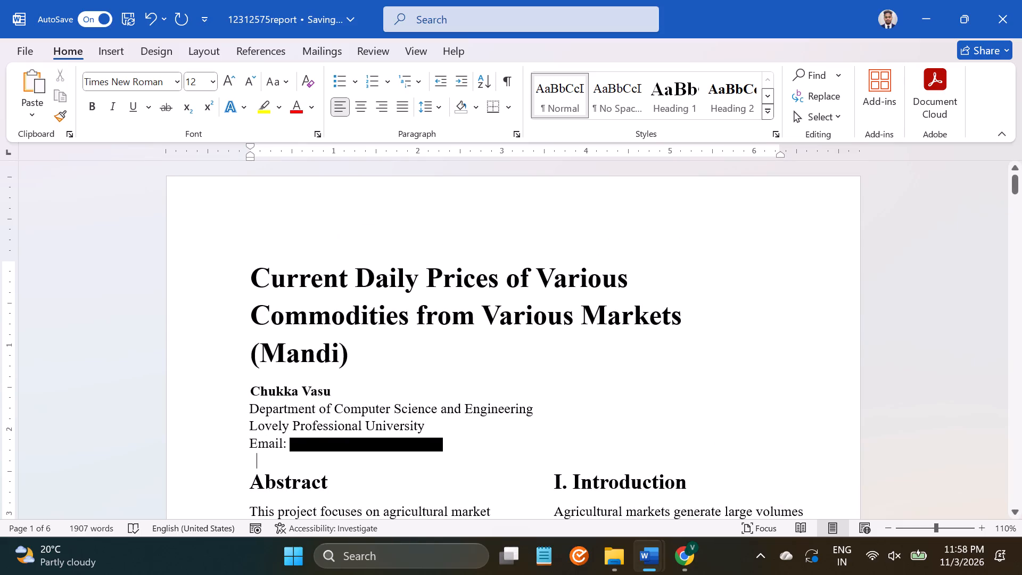
# Save and close the Spyder CA2 Word report, and close its reference PDF.
pyautogui.hotkey('ctrl', 's')
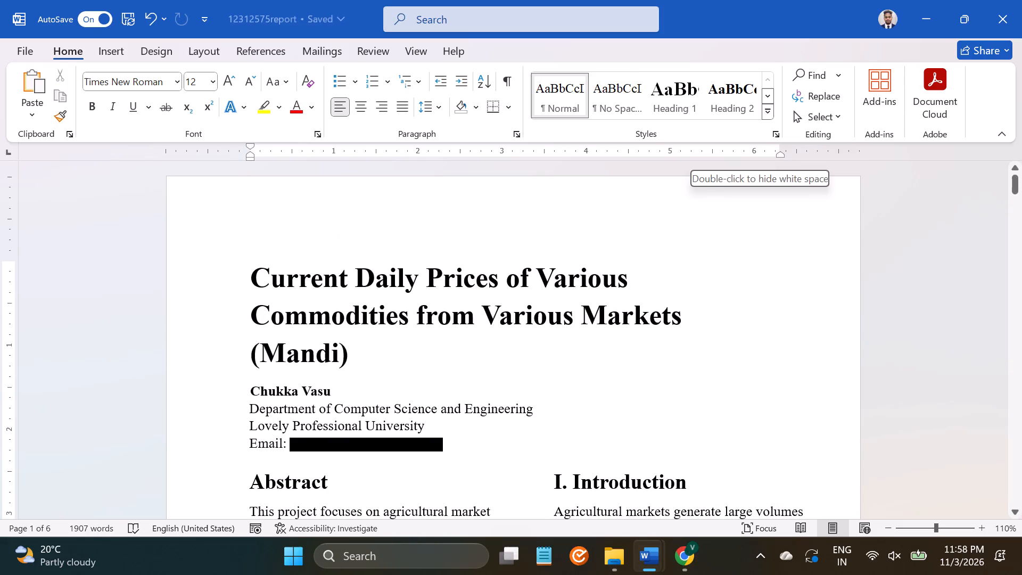
pyautogui.click(1001, 13)
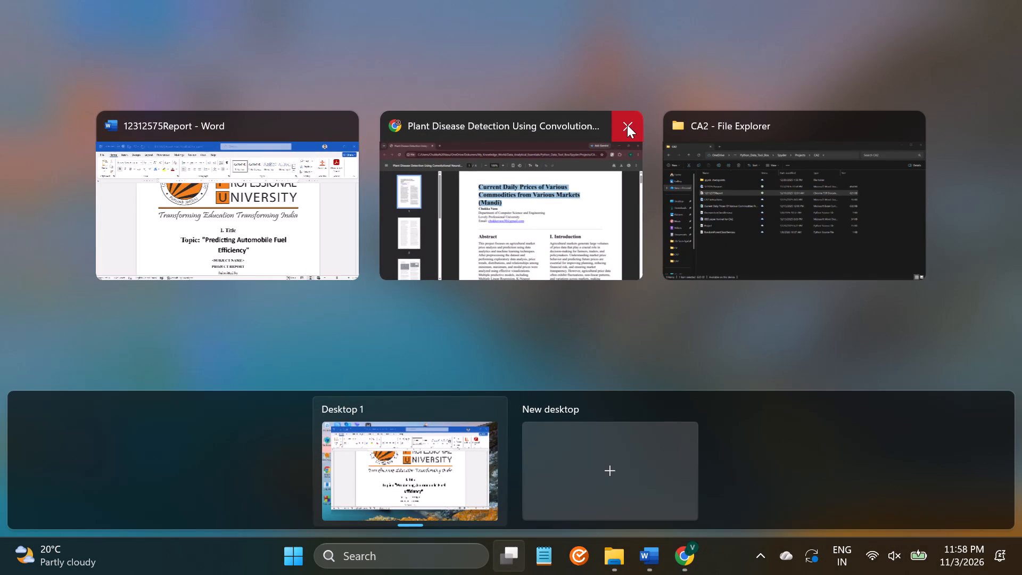
pyautogui.click(627, 125)
pyautogui.click(388, 168)
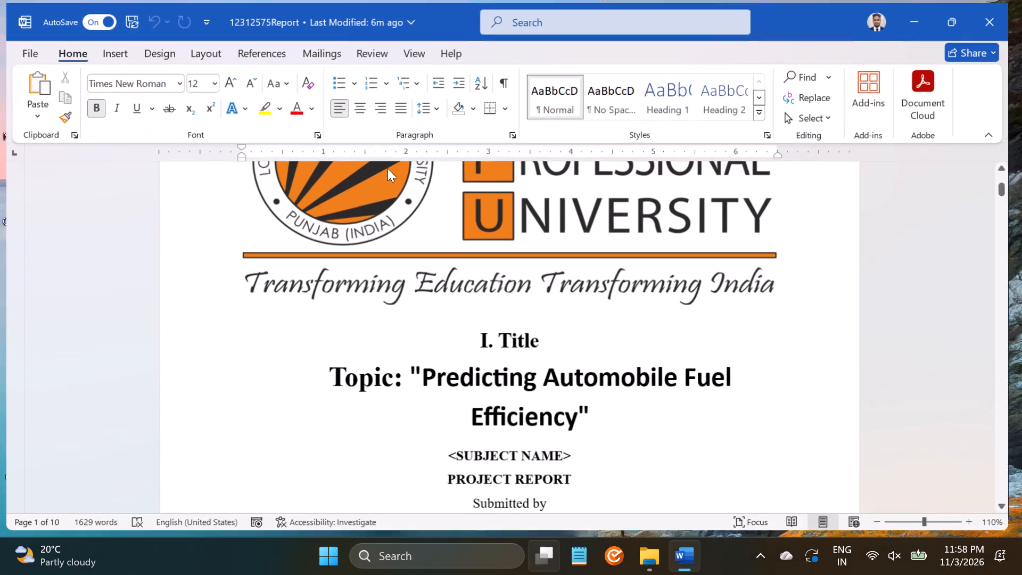
pyautogui.scroll(-1, 484, 408)
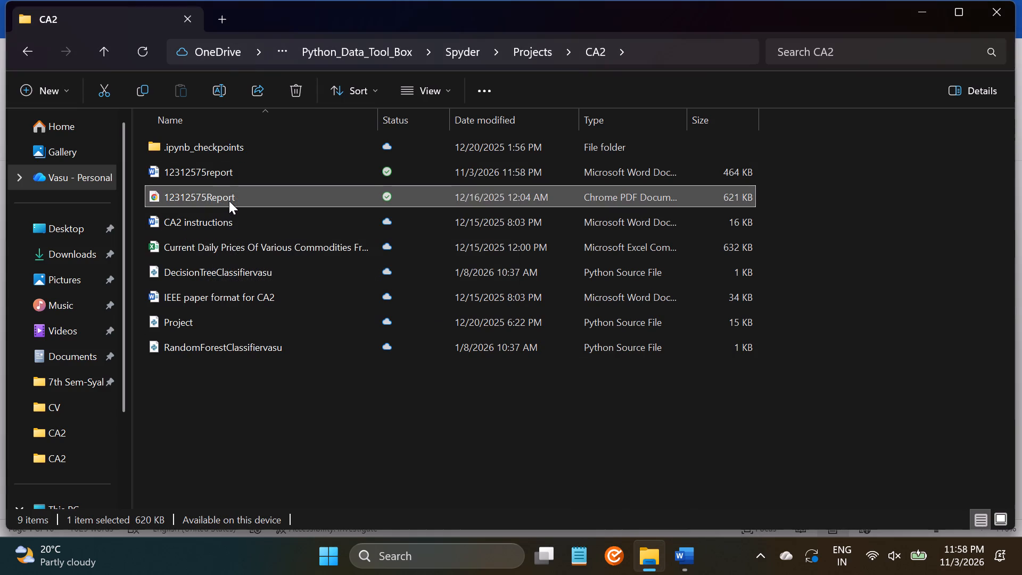
pyautogui.click(21, 40)
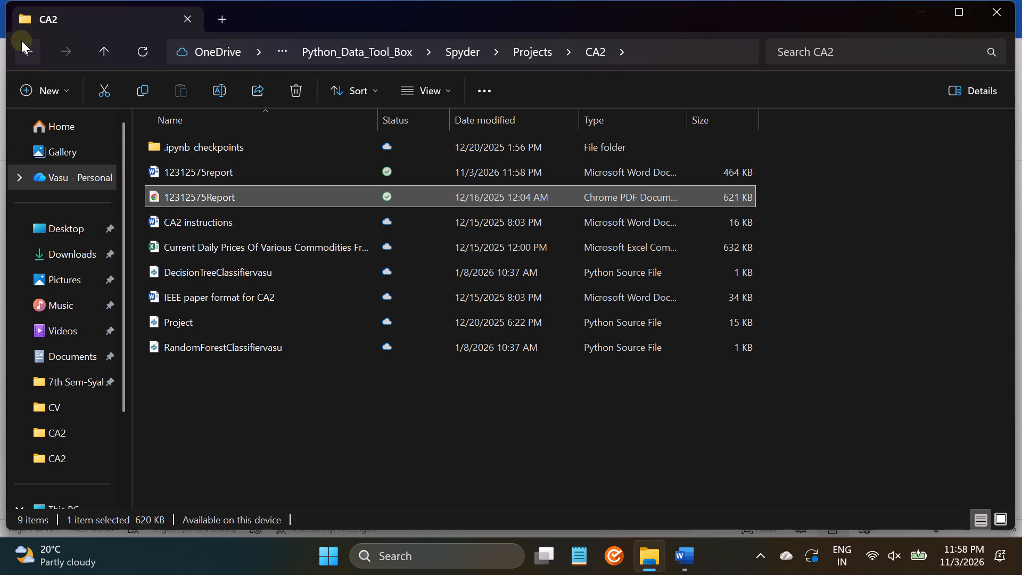
pyautogui.click(17, 52)
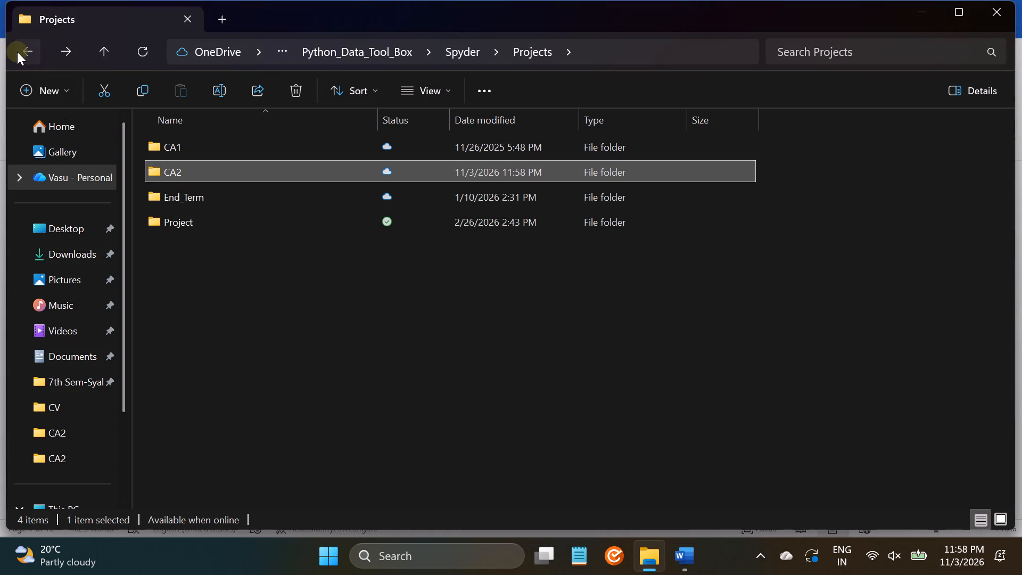
pyautogui.click(17, 52)
pyautogui.click(17, 52)
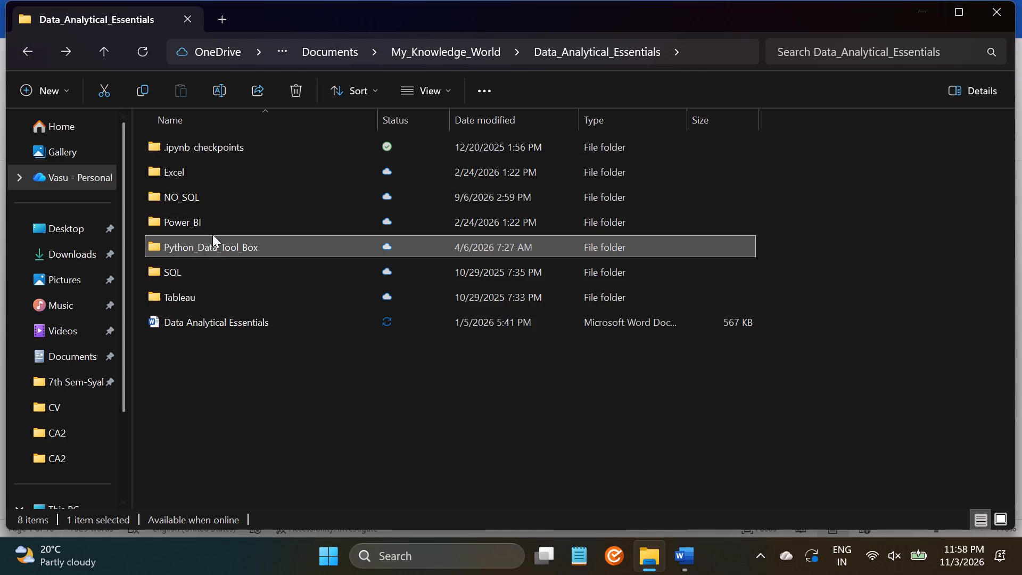
pyautogui.doubleClick(203, 220)
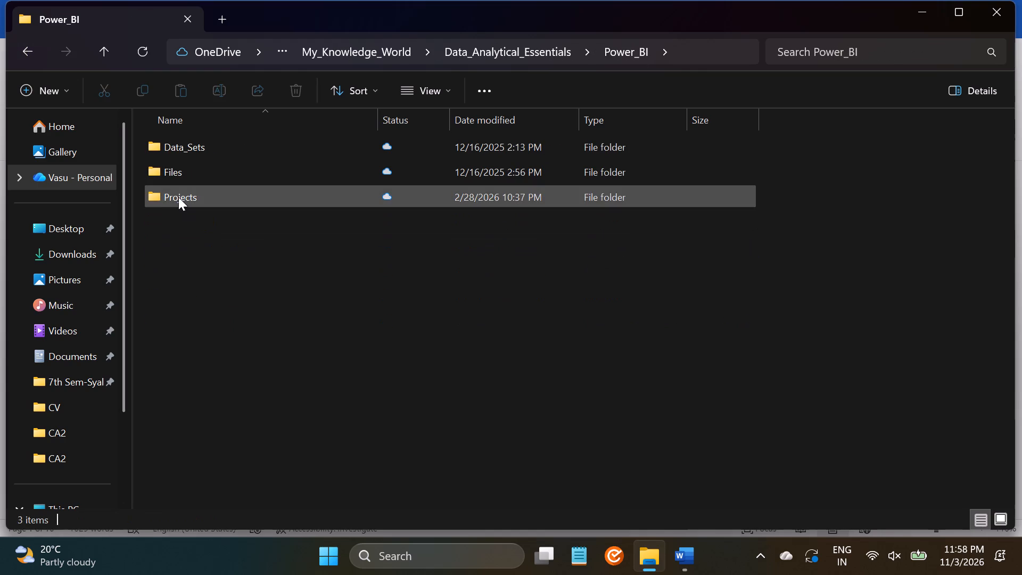
pyautogui.doubleClick(178, 197)
pyautogui.doubleClick(220, 175)
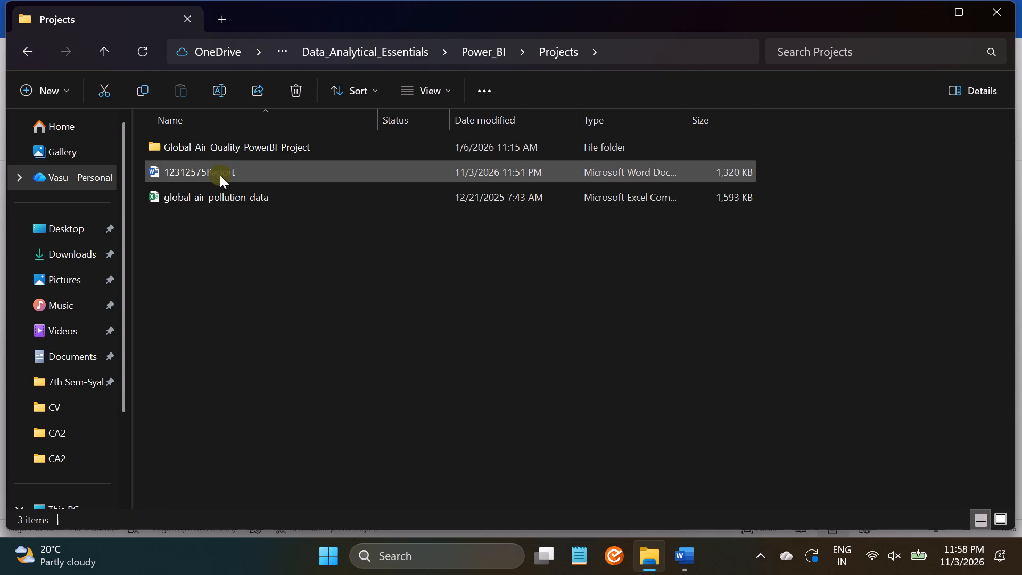
pyautogui.doubleClick(196, 144)
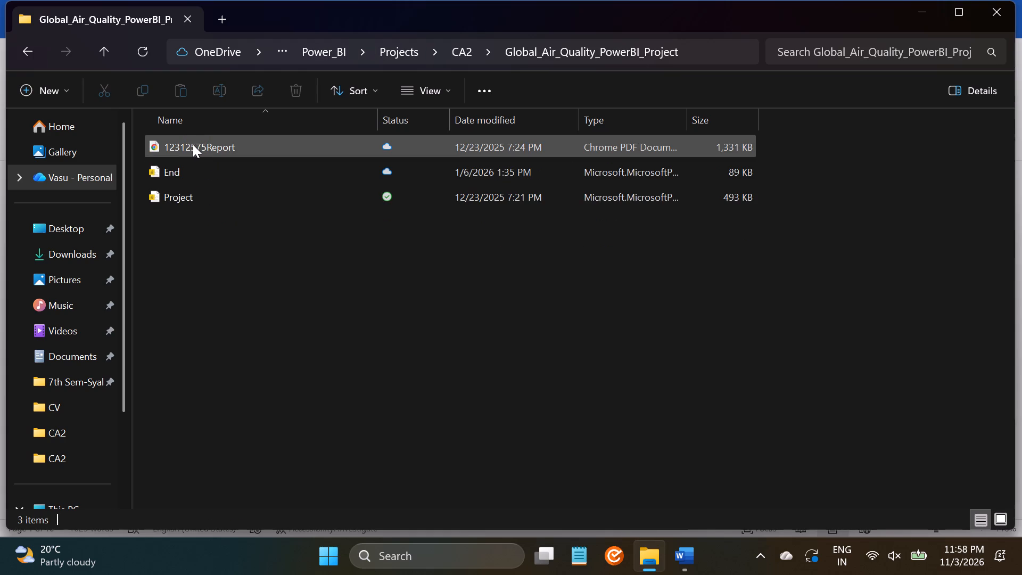
pyautogui.doubleClick(193, 144)
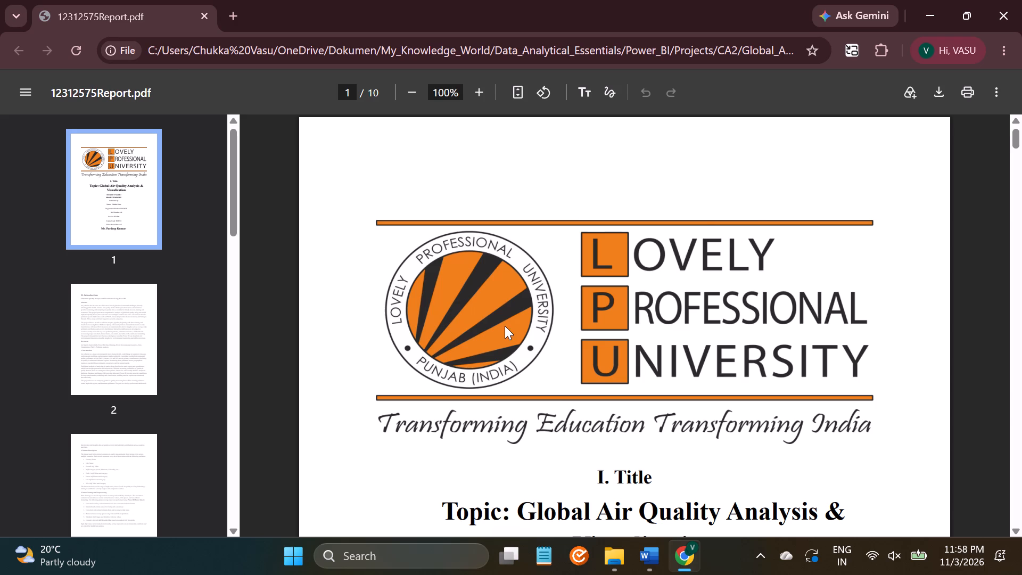
# Copy the topic "Global Air Quality Analysis & Visualization" from the PDF's title page, without the "Topic:" label.
pyautogui.scroll(-2, 505, 326)
pyautogui.moveTo(523, 286); pyautogui.dragTo(754, 343)
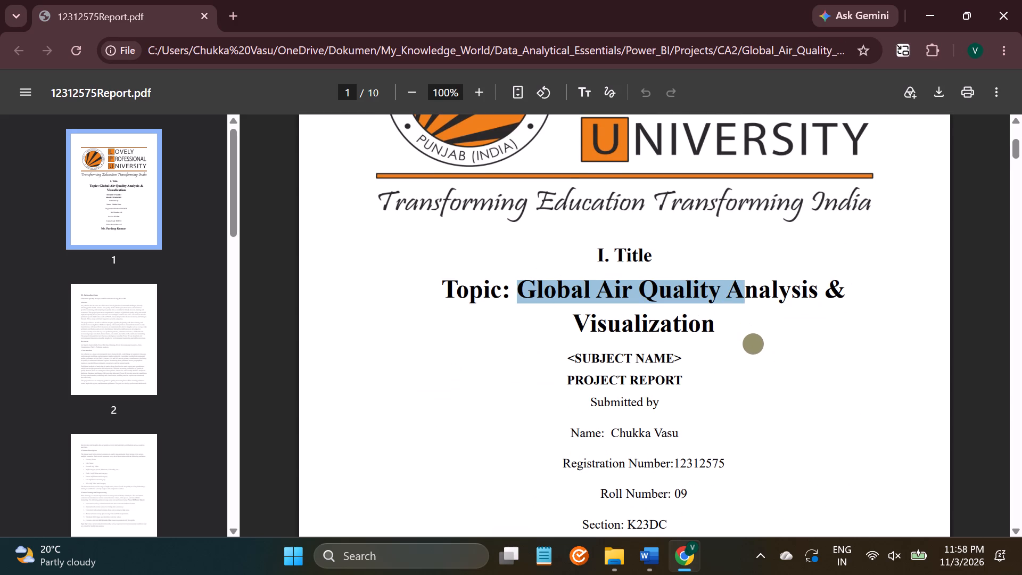
pyautogui.moveTo(754, 343); pyautogui.dragTo(722, 329)
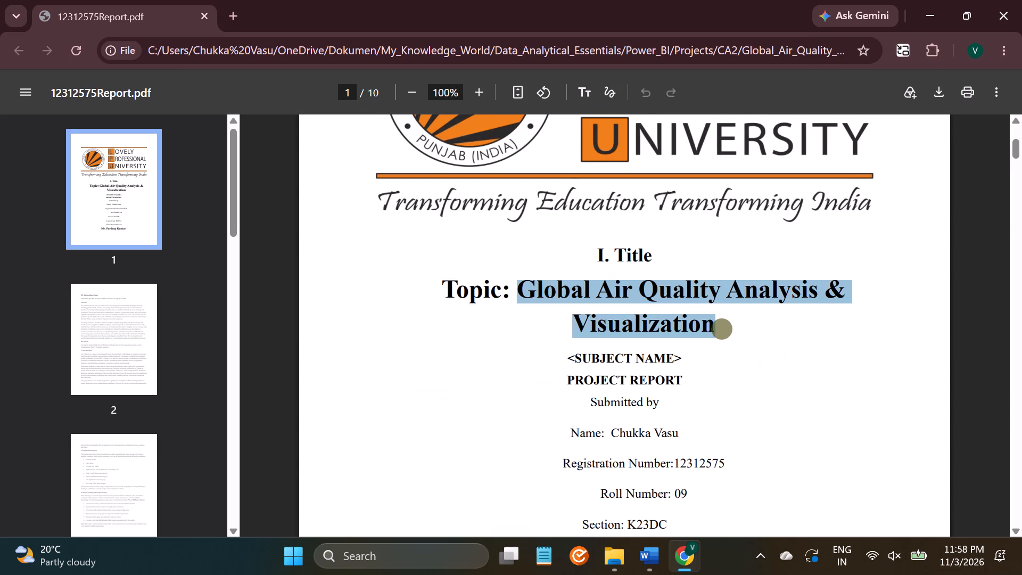
pyautogui.moveTo(722, 329); pyautogui.dragTo(720, 328)
pyautogui.hotkey('ctrl', 'c')
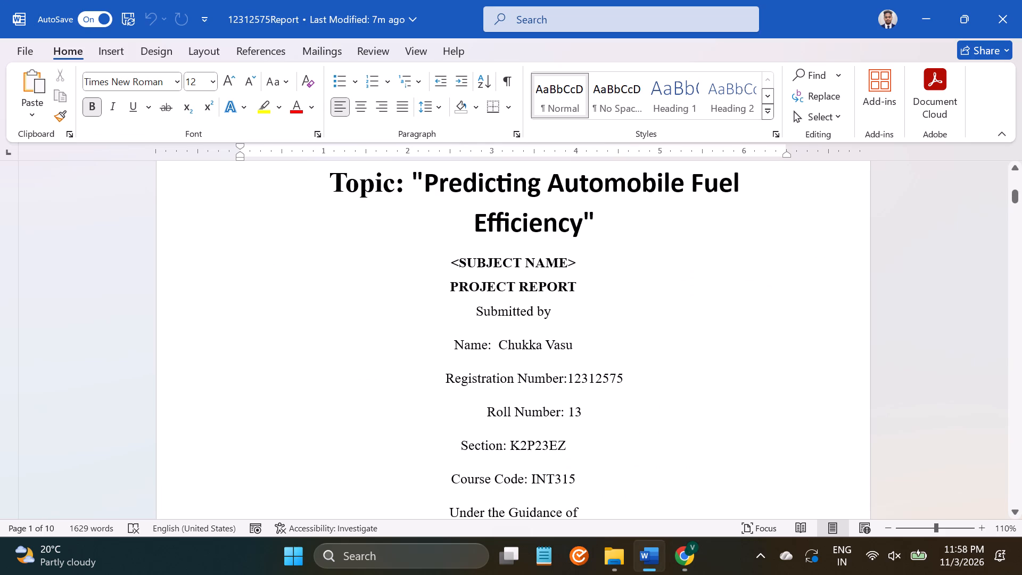
# In the Word report, replace the title page's quoted topic with the copied "Global Air Quality Analysis & Visualization", removing both quotation marks.
pyautogui.moveTo(585, 220); pyautogui.dragTo(483, 178)
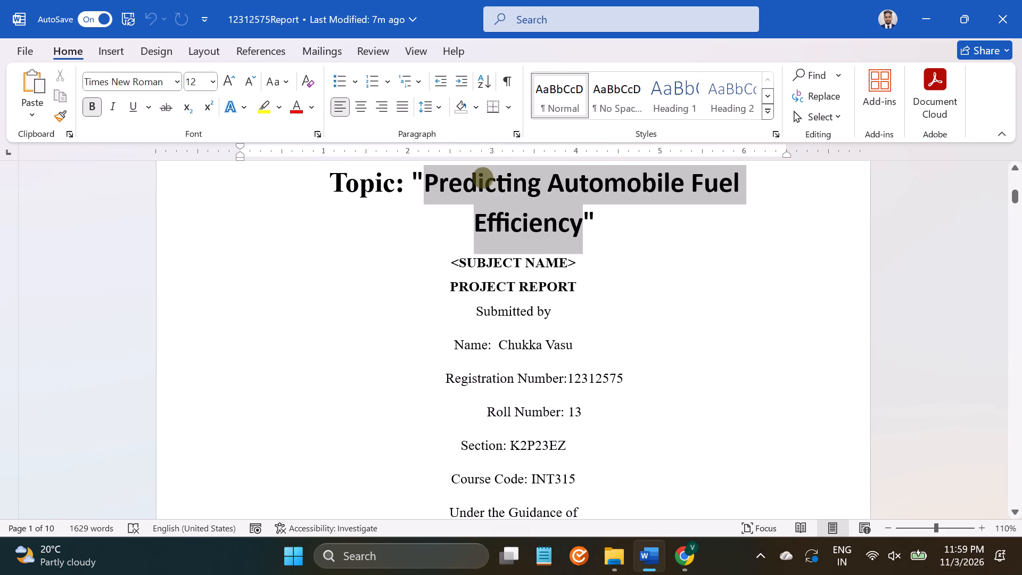
pyautogui.moveTo(483, 178); pyautogui.dragTo(494, 183)
pyautogui.press('BackSpace')
pyautogui.press('BackSpace')
pyautogui.press('BackSpace')
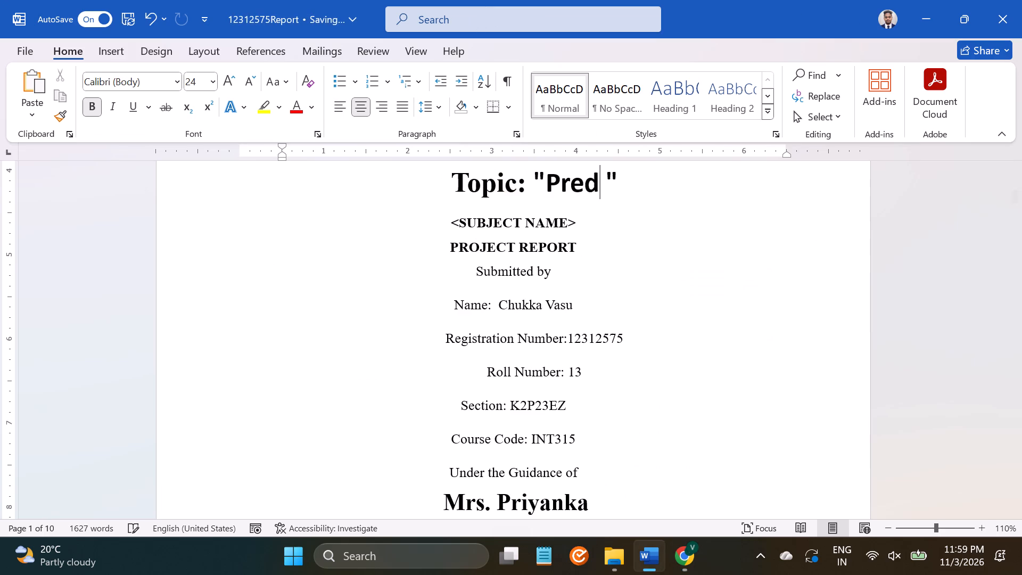
pyautogui.press('BackSpace')
pyautogui.press('BackSpace')
pyautogui.press('BackSpace')
pyautogui.press('Right')
pyautogui.press('BackSpace')
pyautogui.press('Right')
pyautogui.press('BackSpace')
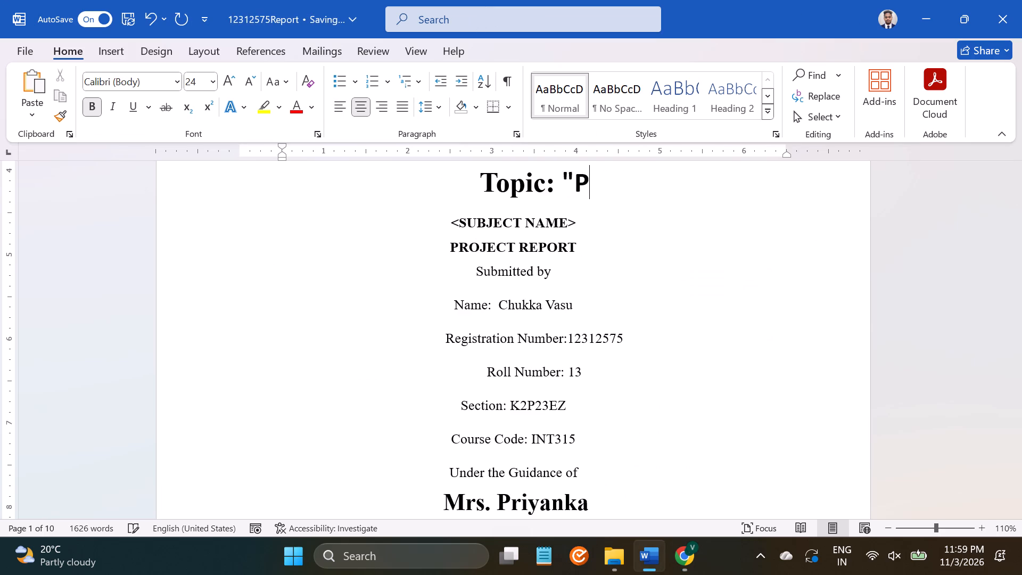
pyautogui.hotkey('ctrl', 'v')
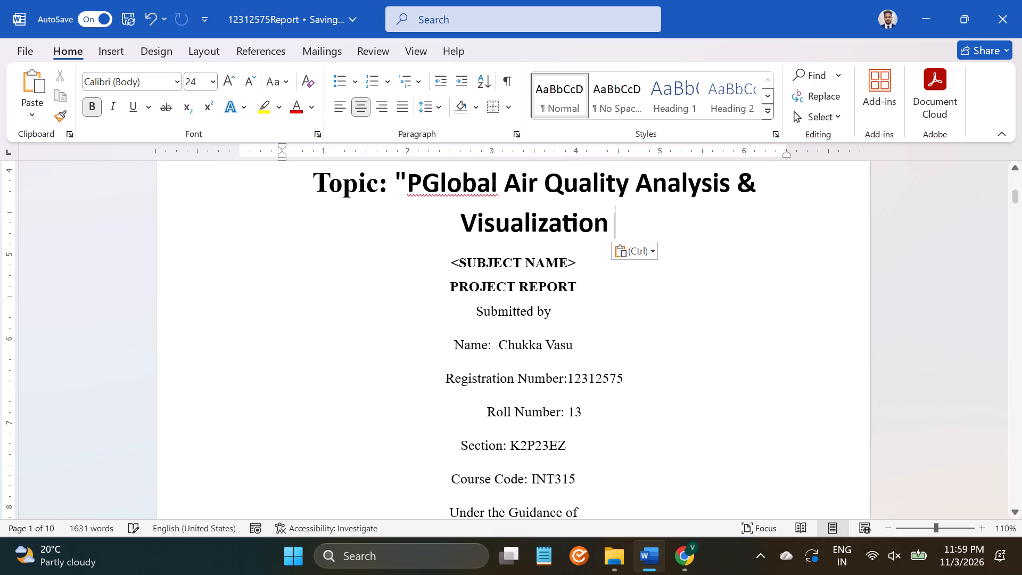
pyautogui.click(422, 184)
pyautogui.press('BackSpace')
pyautogui.press('BackSpace')
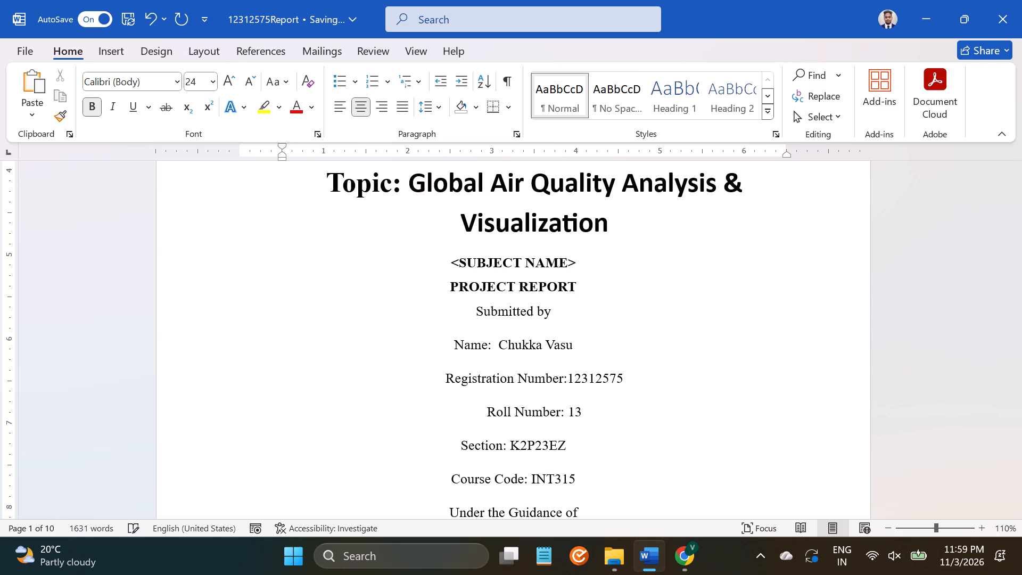